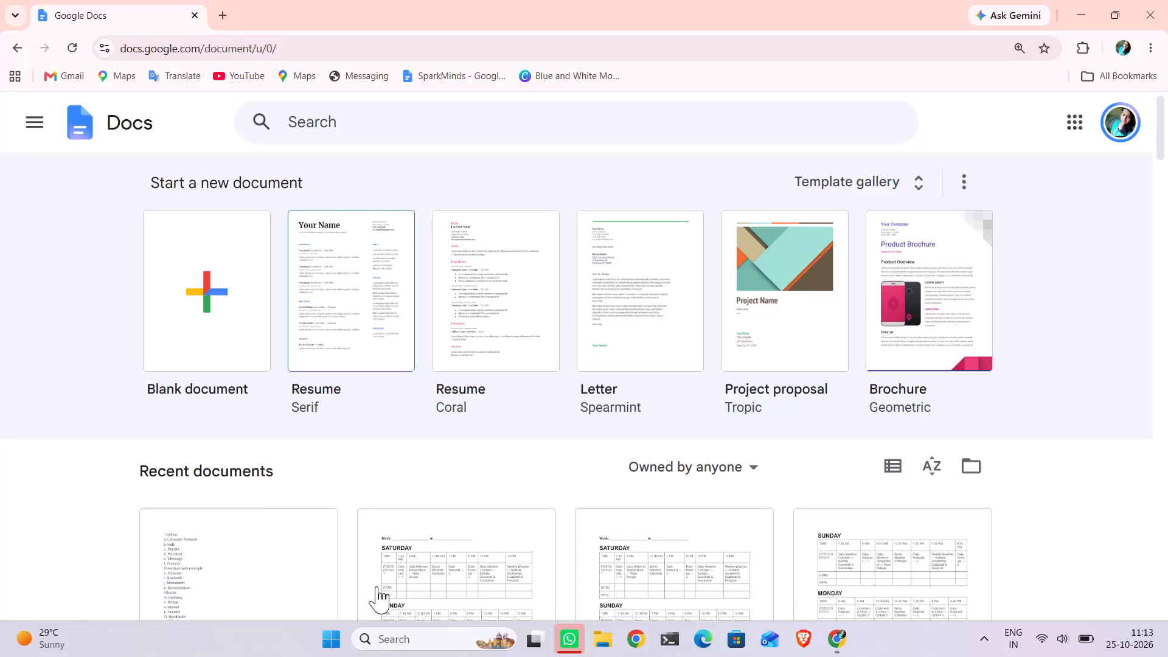
# Open the shared SHANTANU DA TIMINGS document from the recent documents.
pyautogui.scroll(-3, 448, 568)
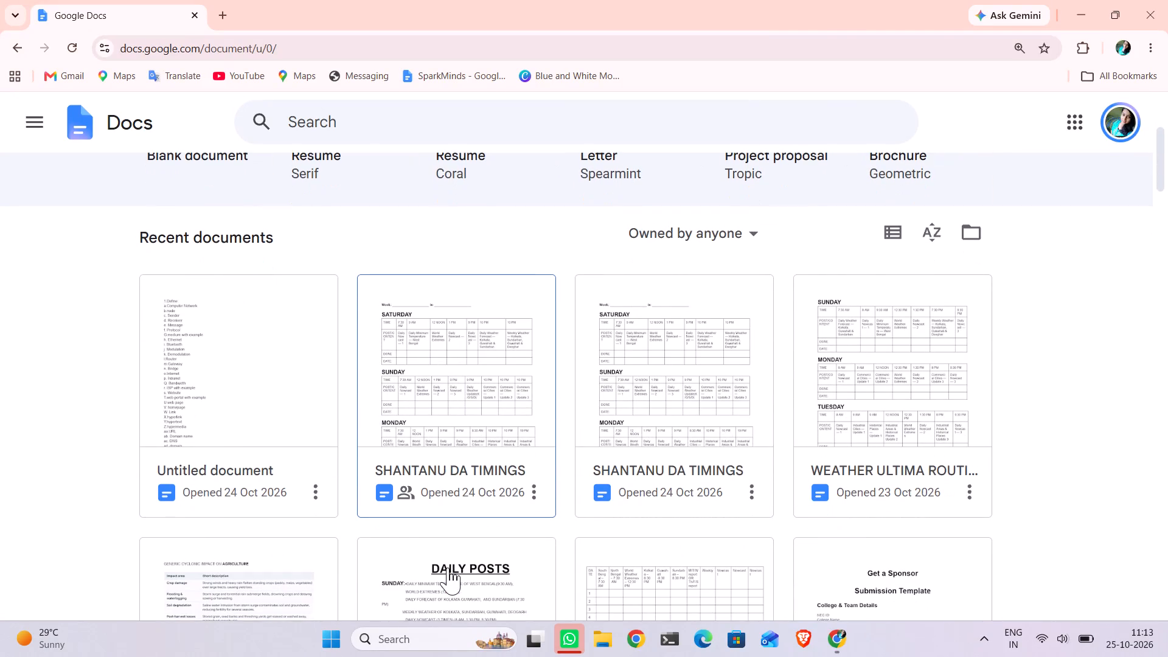
pyautogui.click(431, 391)
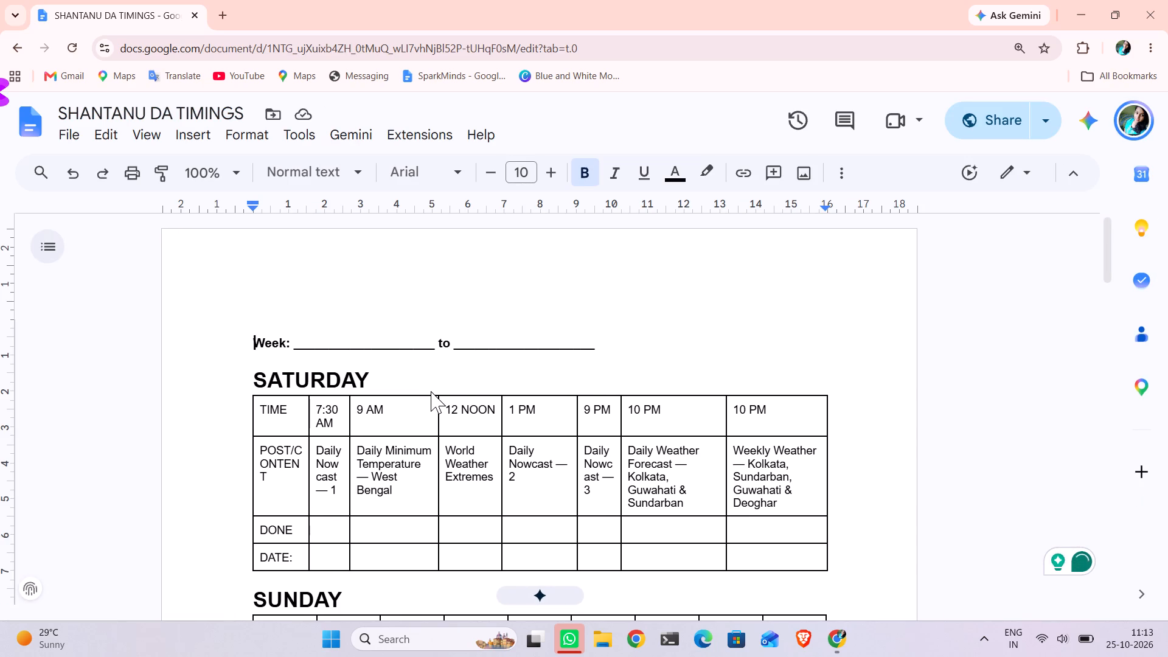
# Look through the day-by-day posting timetables from Saturday onward to the end of the document.
pyautogui.scroll(-5, 431, 391)
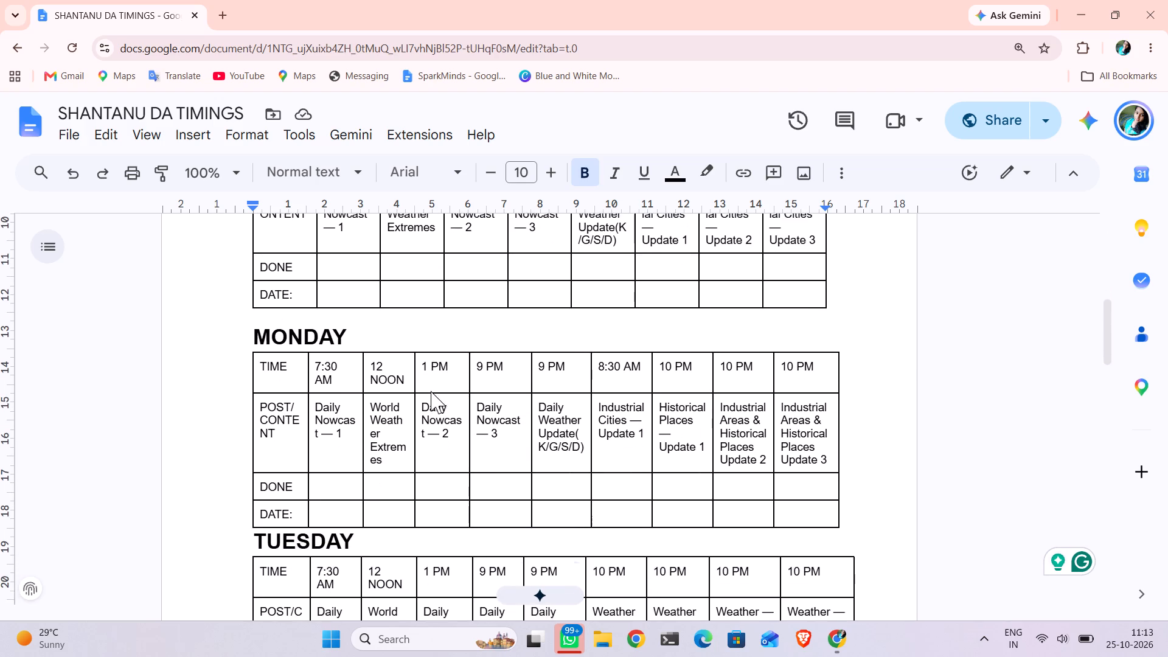
pyautogui.scroll(-1, 431, 391)
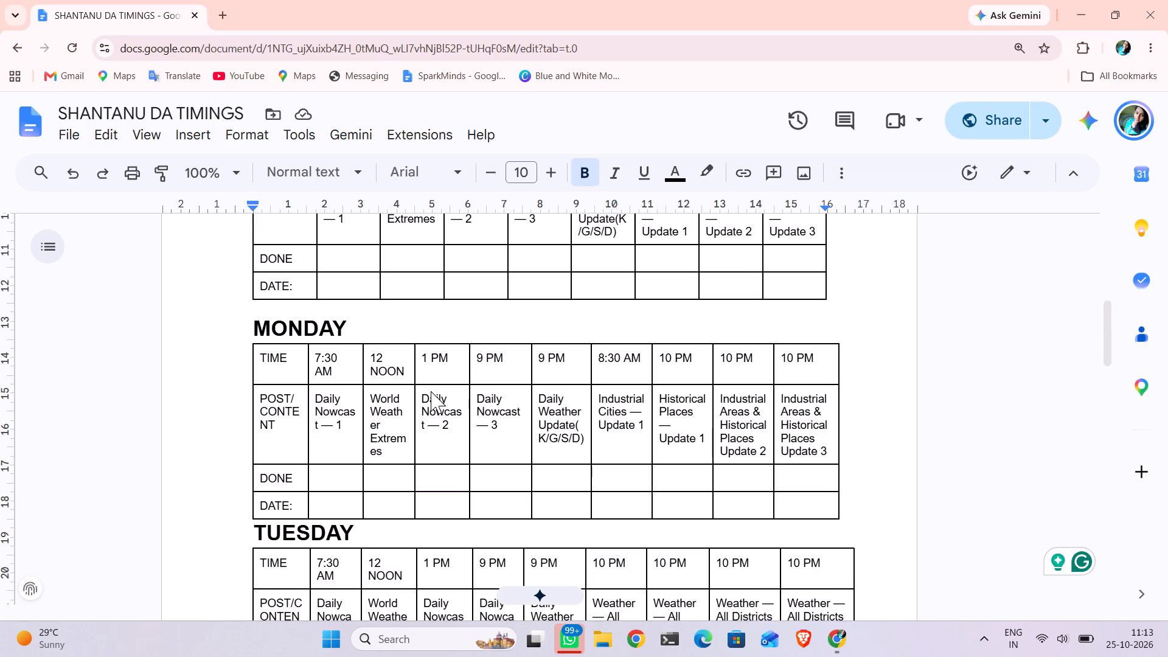
pyautogui.scroll(-3, 632, 477)
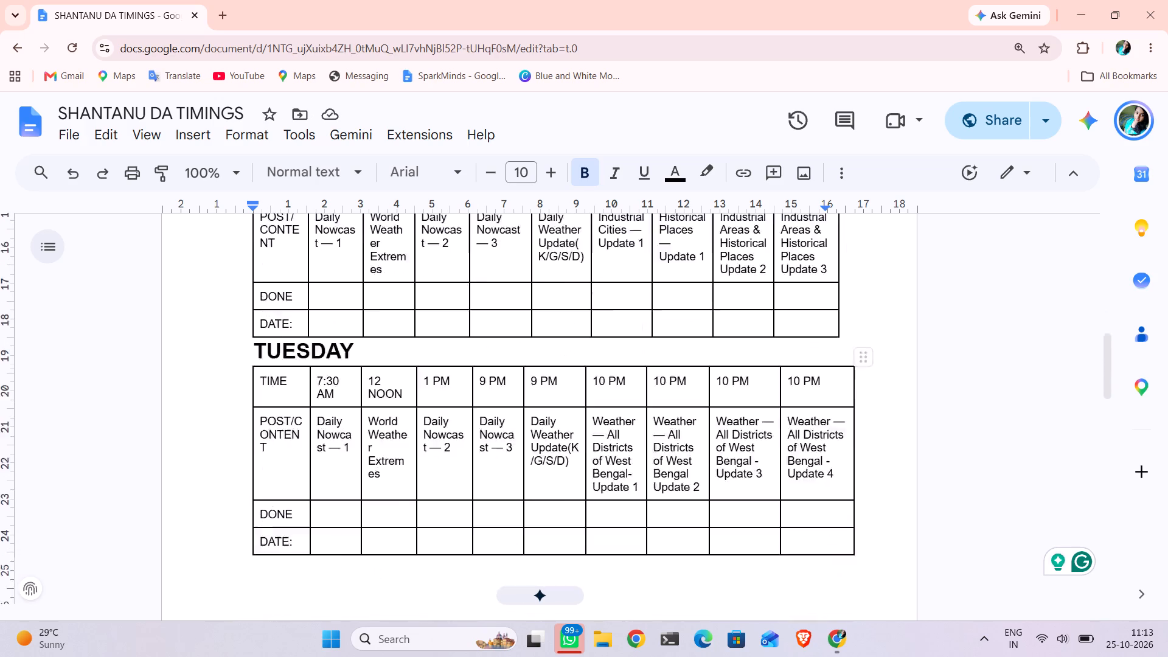
pyautogui.scroll(-5, 632, 477)
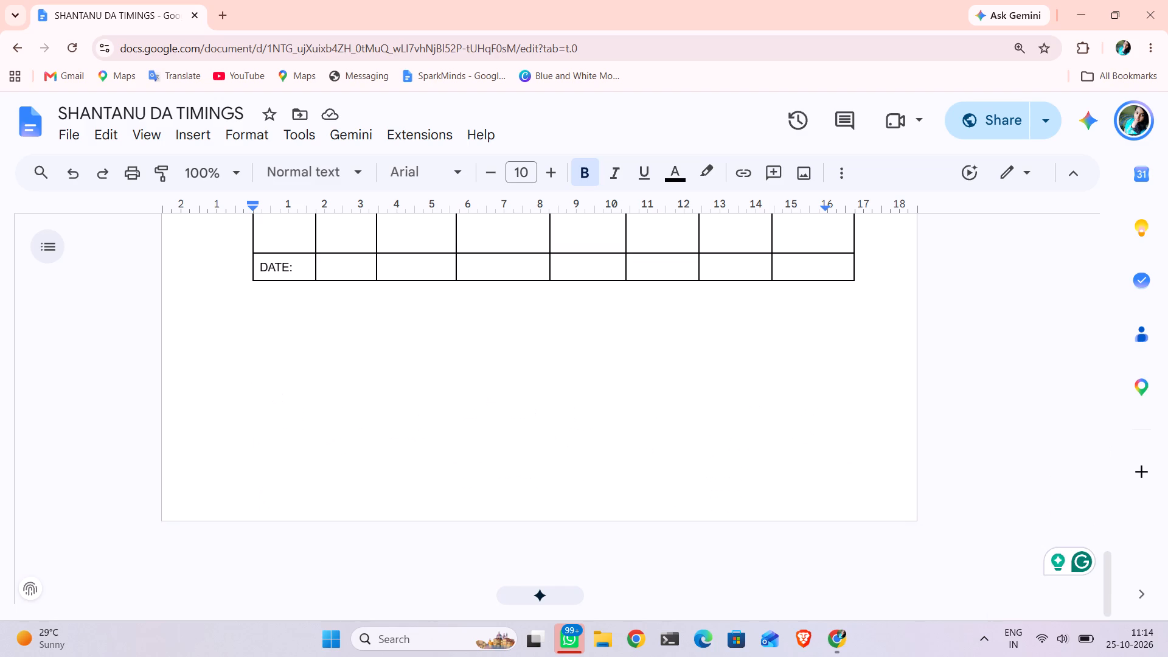
# Search Google in a new browser tab for "how to print 2 pages on one page in pdf".
pyautogui.click(224, 14)
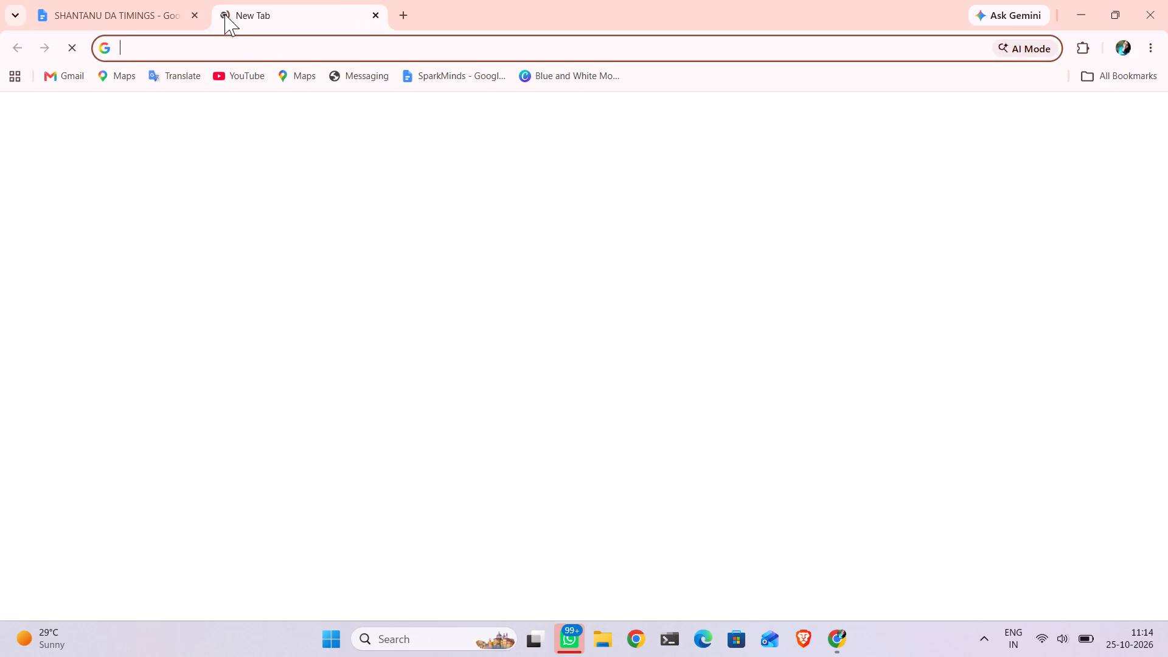
pyautogui.write('how to print 2 pages')
pyautogui.press('space')
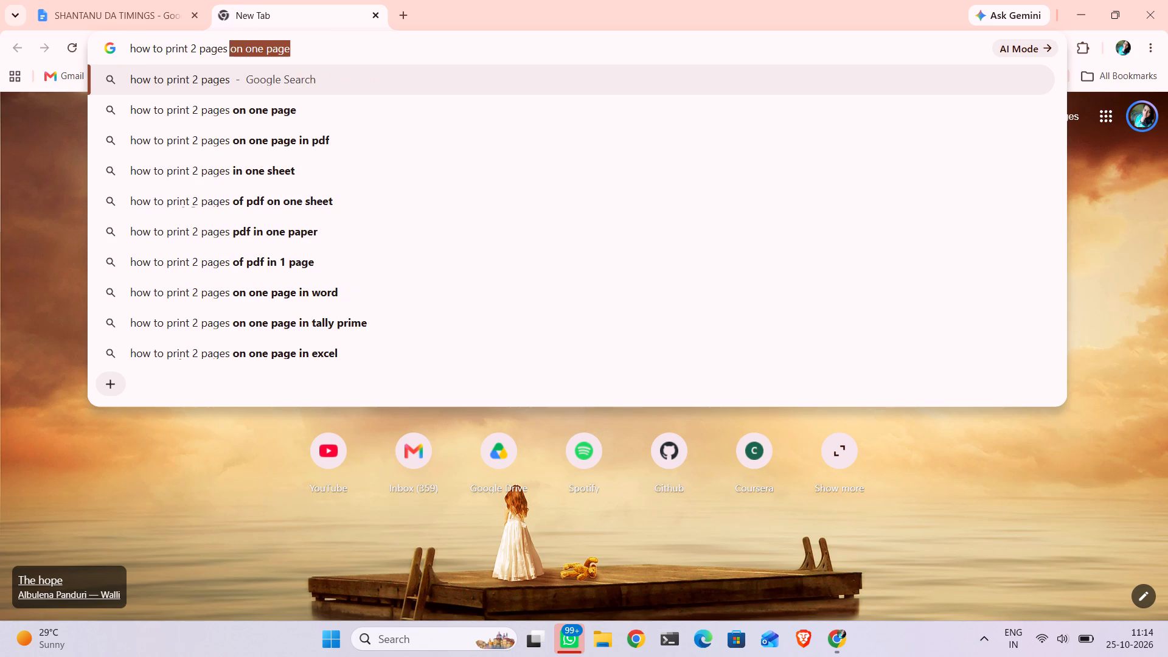
pyautogui.press('Right')
pyautogui.press('space')
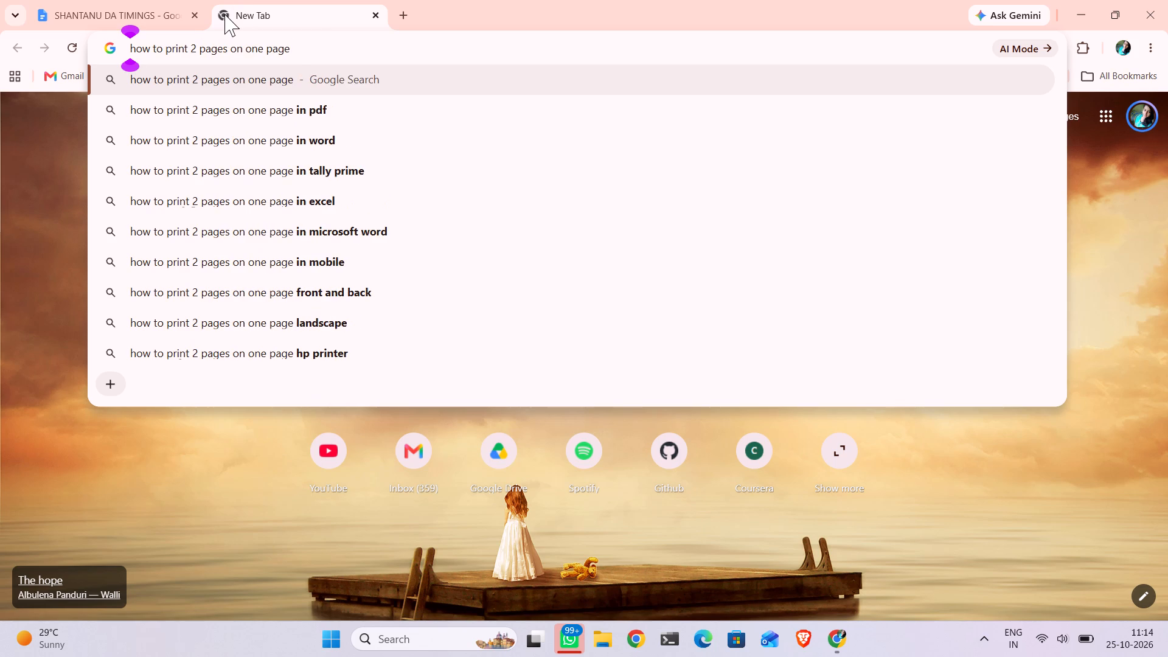
pyautogui.press('Down')
pyautogui.press('Return')
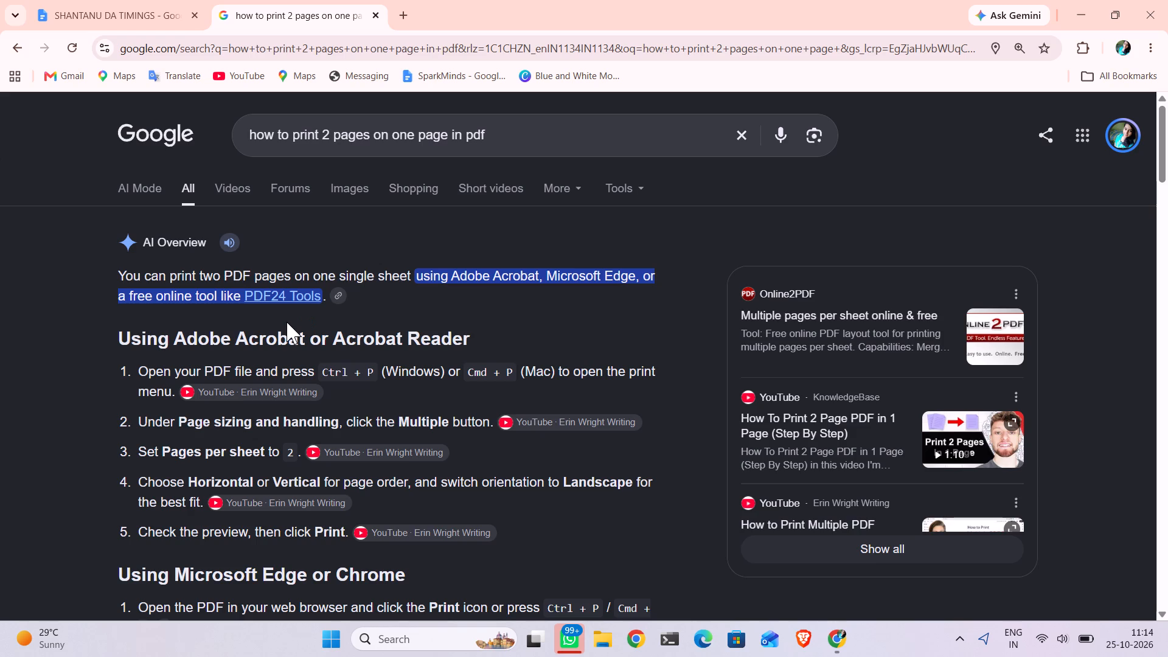
# Read the AI Overview's instructions for printing two PDF pages per sheet with Acrobat, a browser or a free online tool.
pyautogui.scroll(-1, 287, 322)
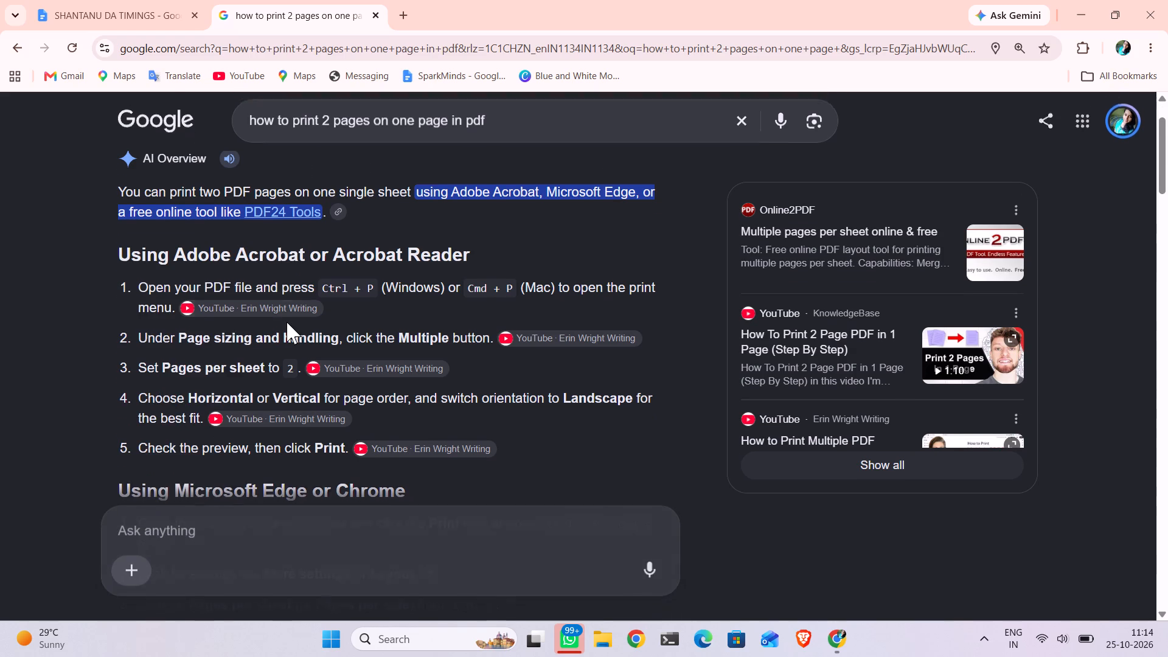
pyautogui.scroll(-1, 287, 322)
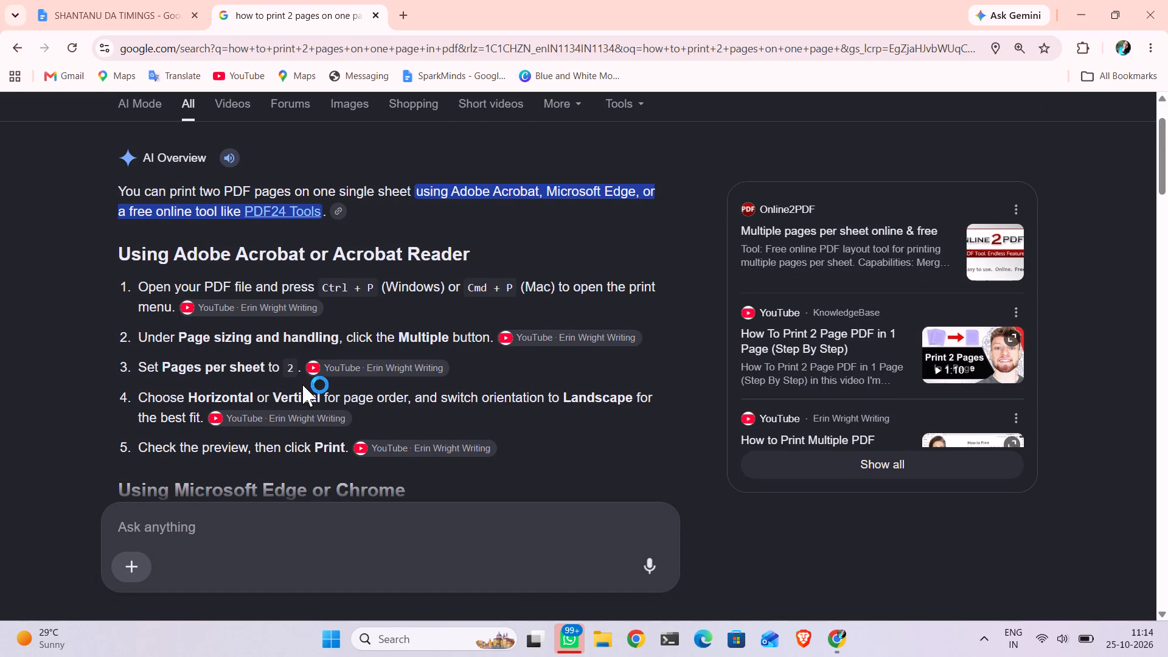
pyautogui.scroll(-1, 302, 384)
pyautogui.scroll(1, 302, 384)
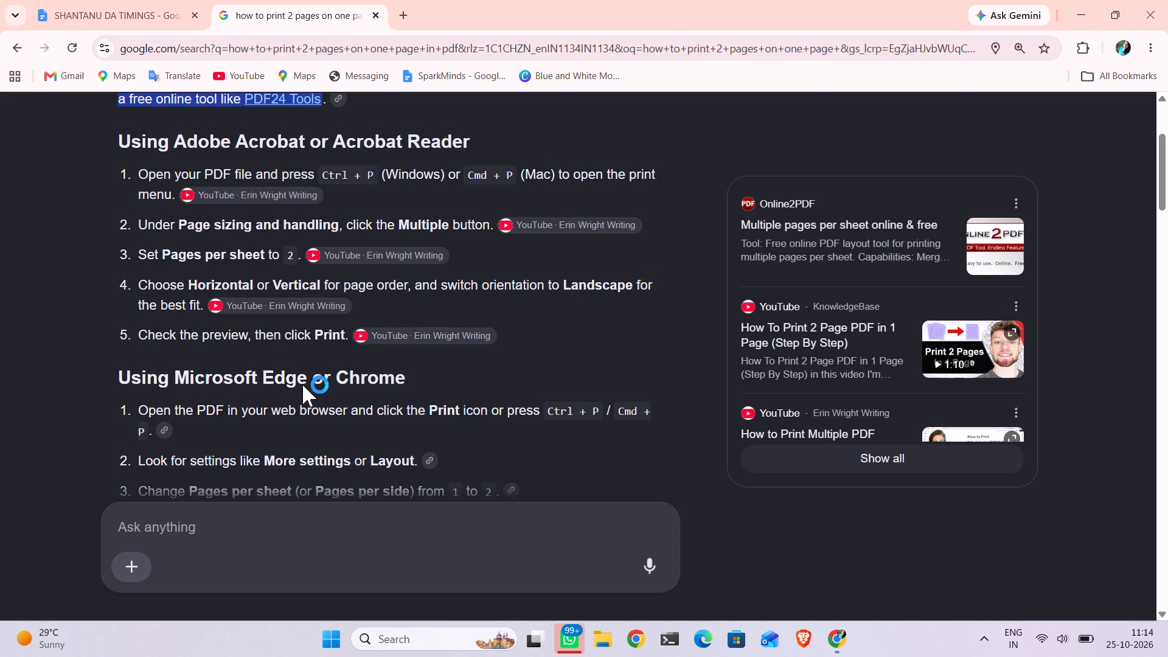
pyautogui.scroll(1, 302, 384)
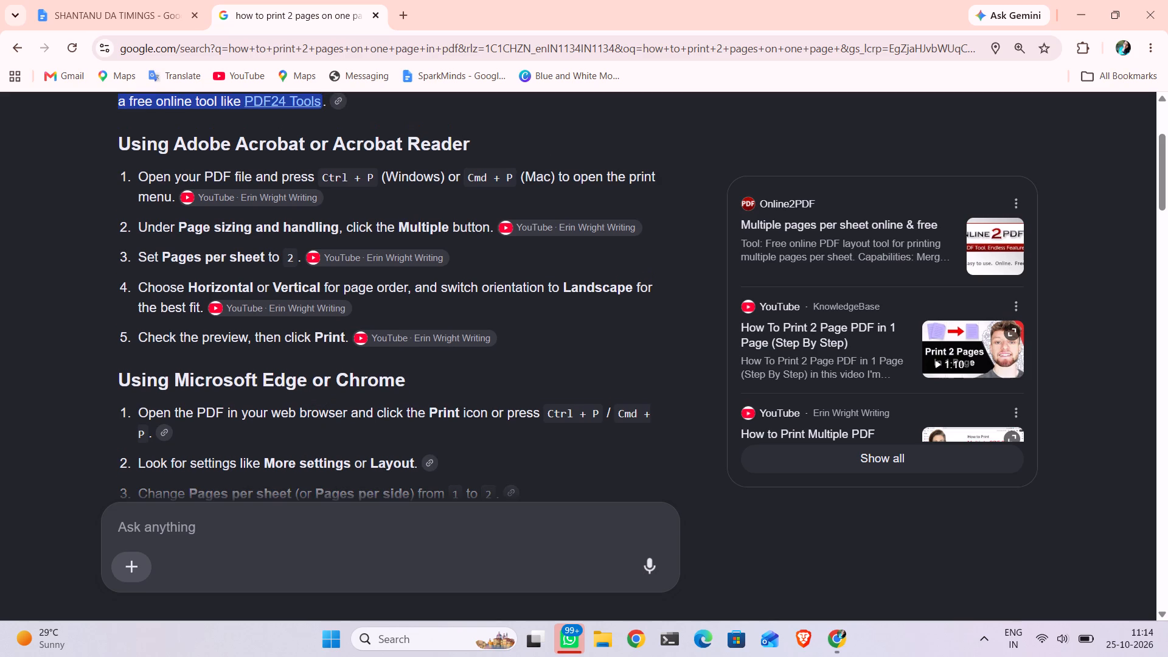
pyautogui.scroll(4, 302, 384)
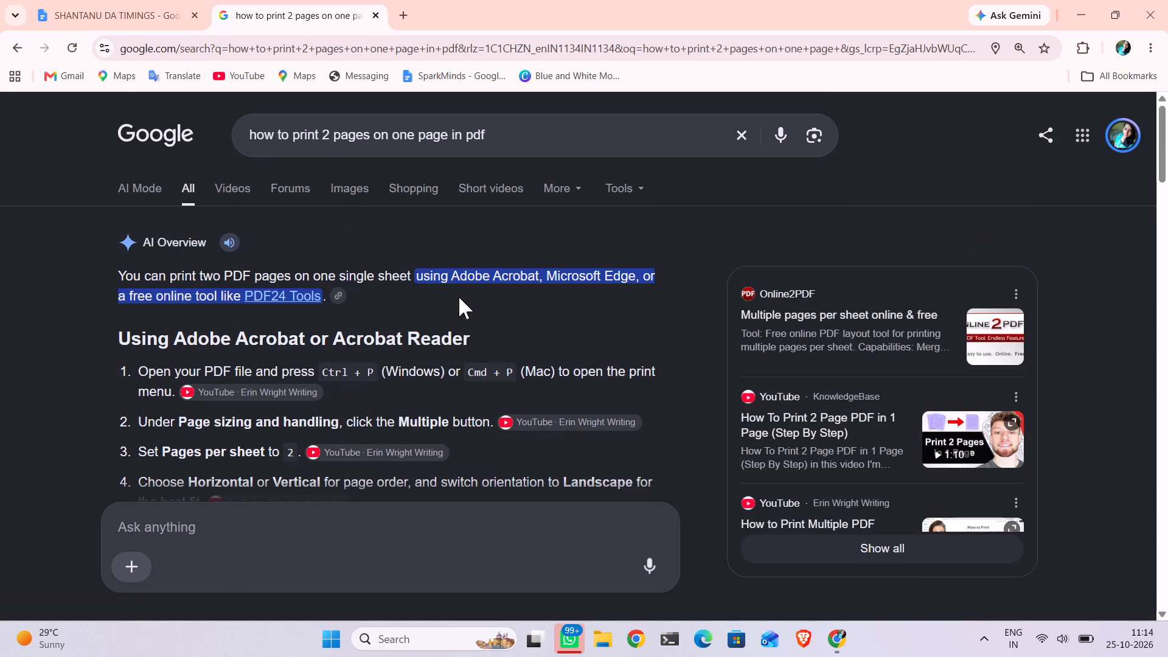
pyautogui.scroll(-6, 459, 297)
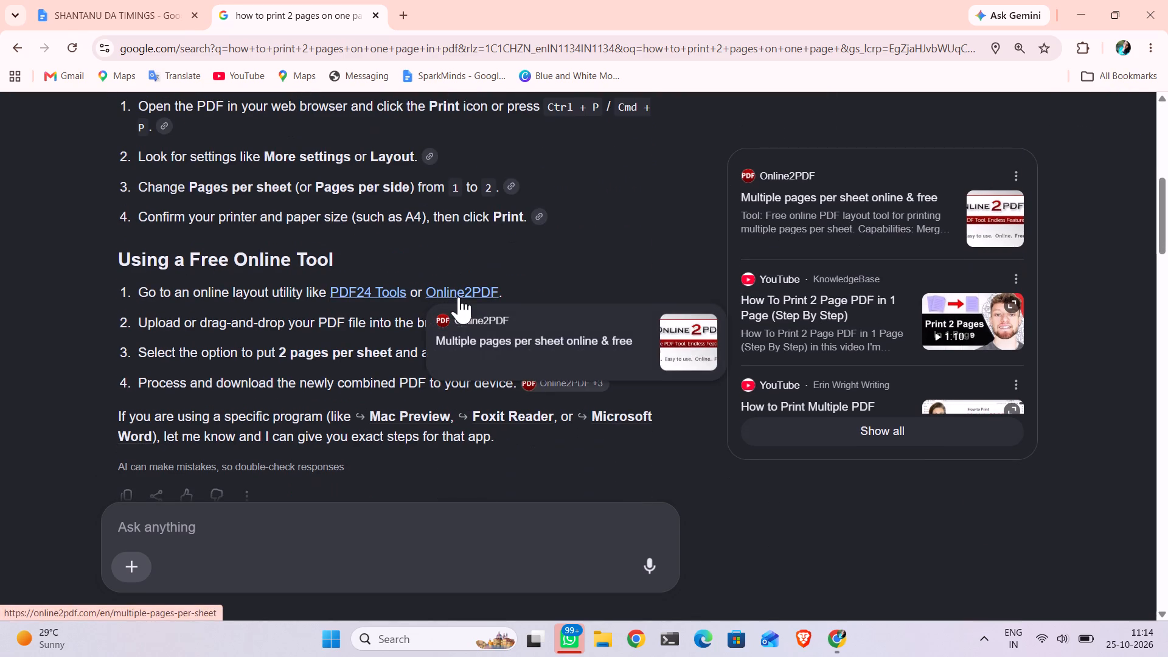
# Switch to WhatsApp.
pyautogui.click(569, 645)
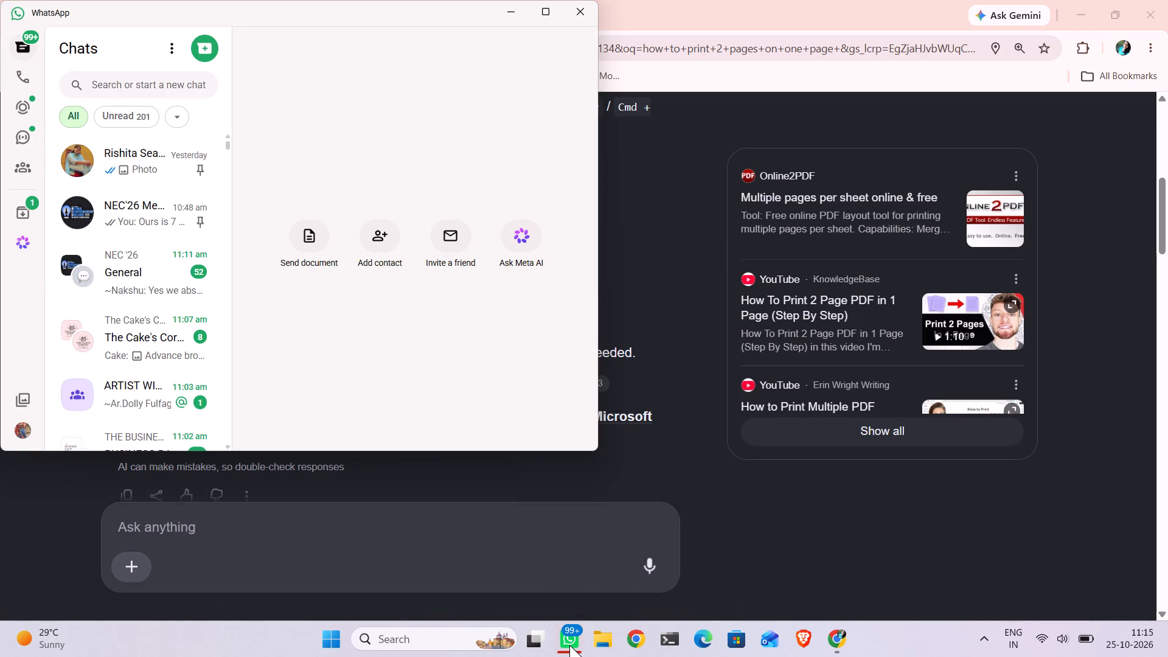
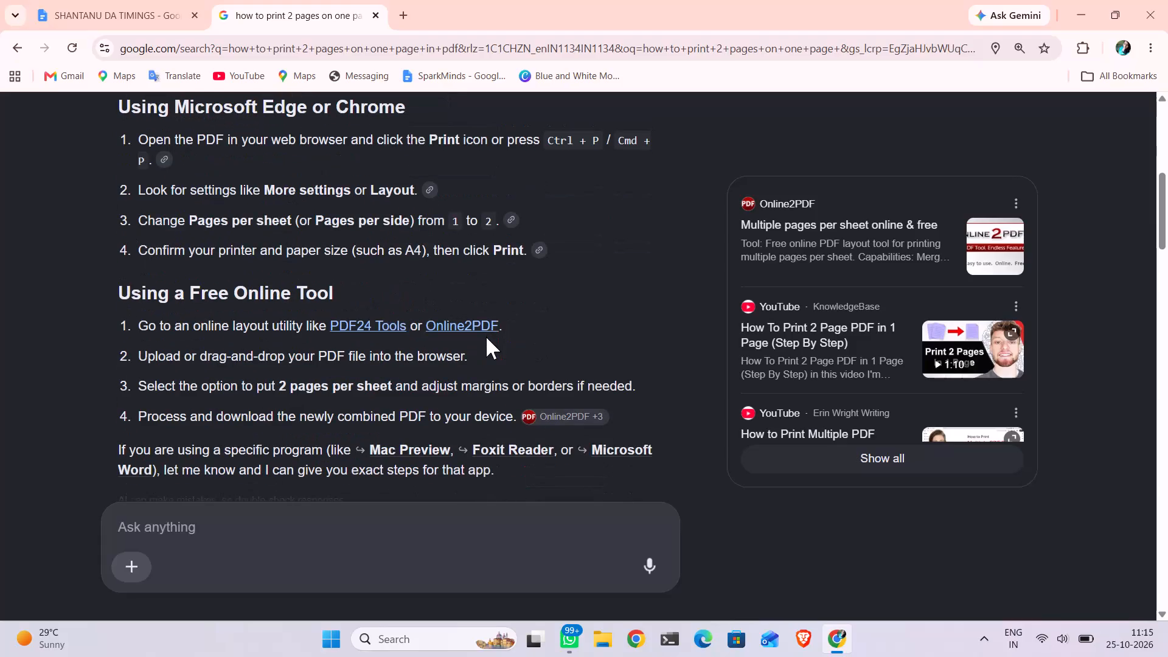
# Reread the AI Overview's Acrobat and browser instructions for printing two PDF pages on one sheet.
pyautogui.scroll(3, 486, 337)
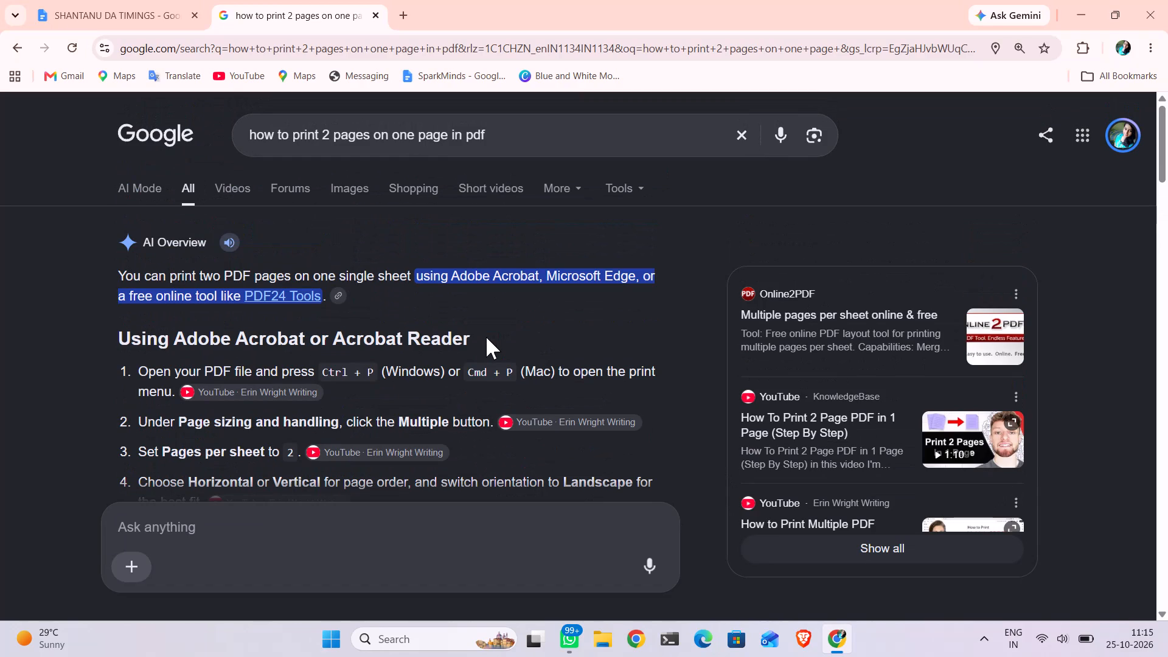
pyautogui.scroll(-1, 486, 337)
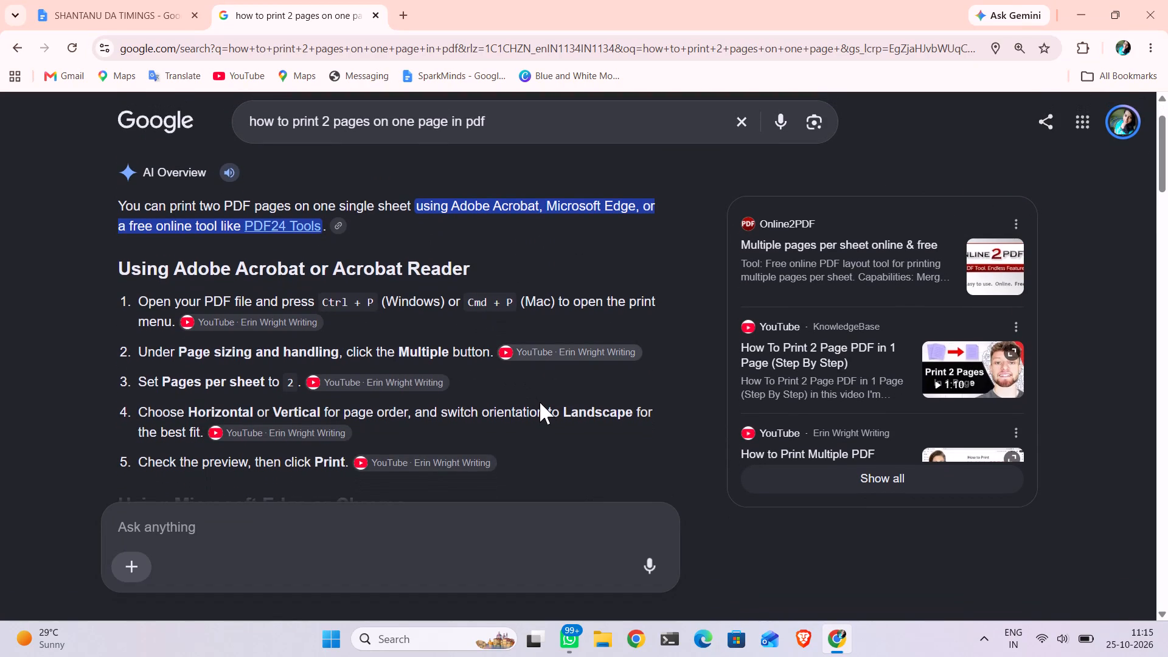
# Return to the SHANTANU DA TIMINGS document and download it as a PDF document (.pdf).
pyautogui.click(102, 13)
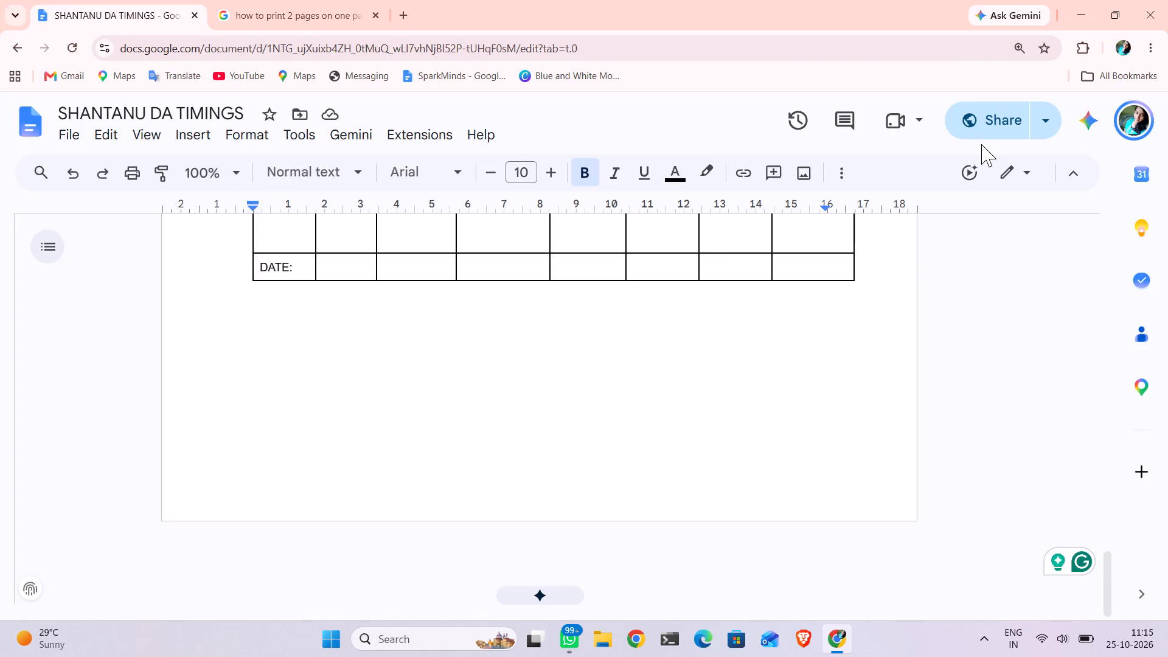
pyautogui.scroll(7, 436, 389)
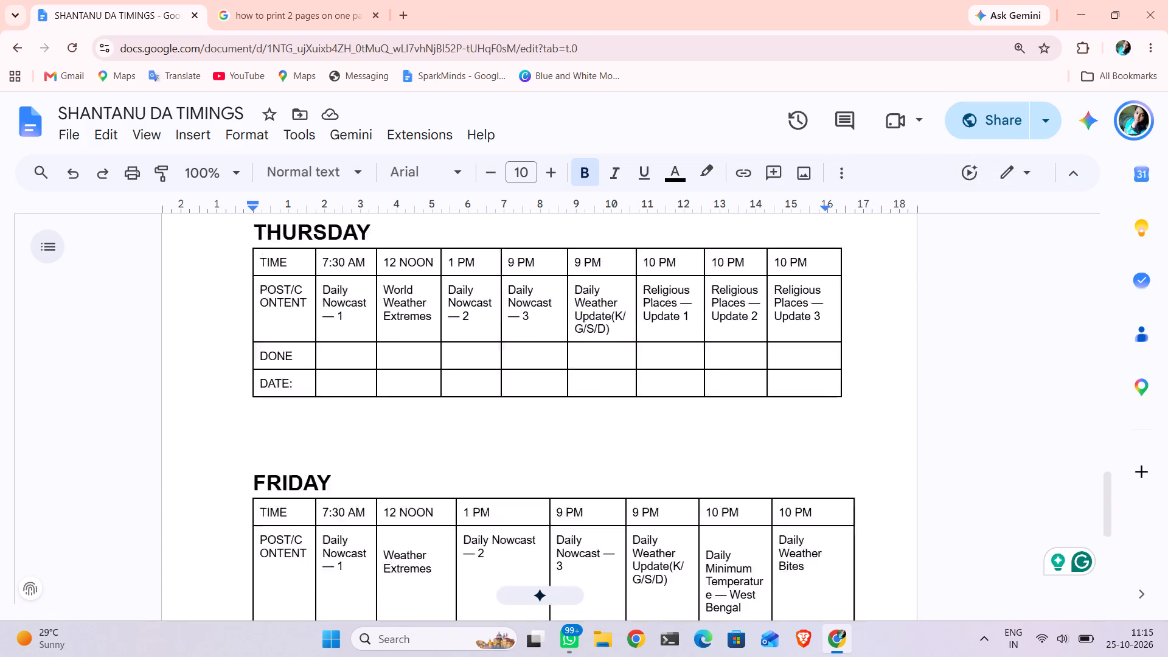
pyautogui.click(69, 130)
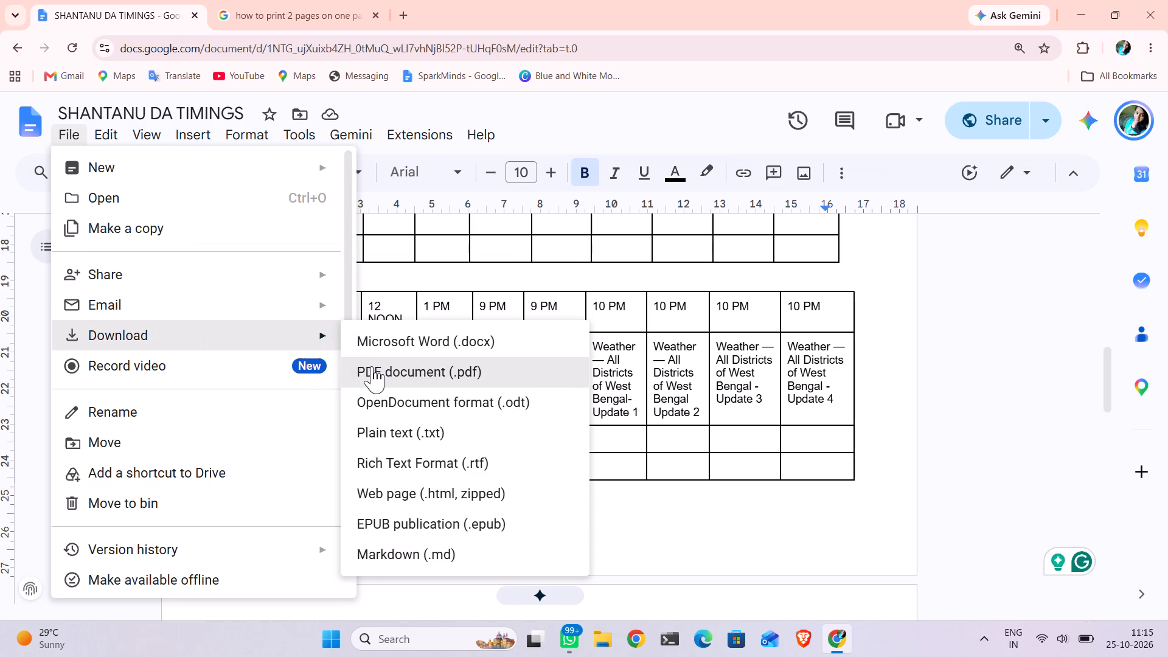
pyautogui.click(372, 367)
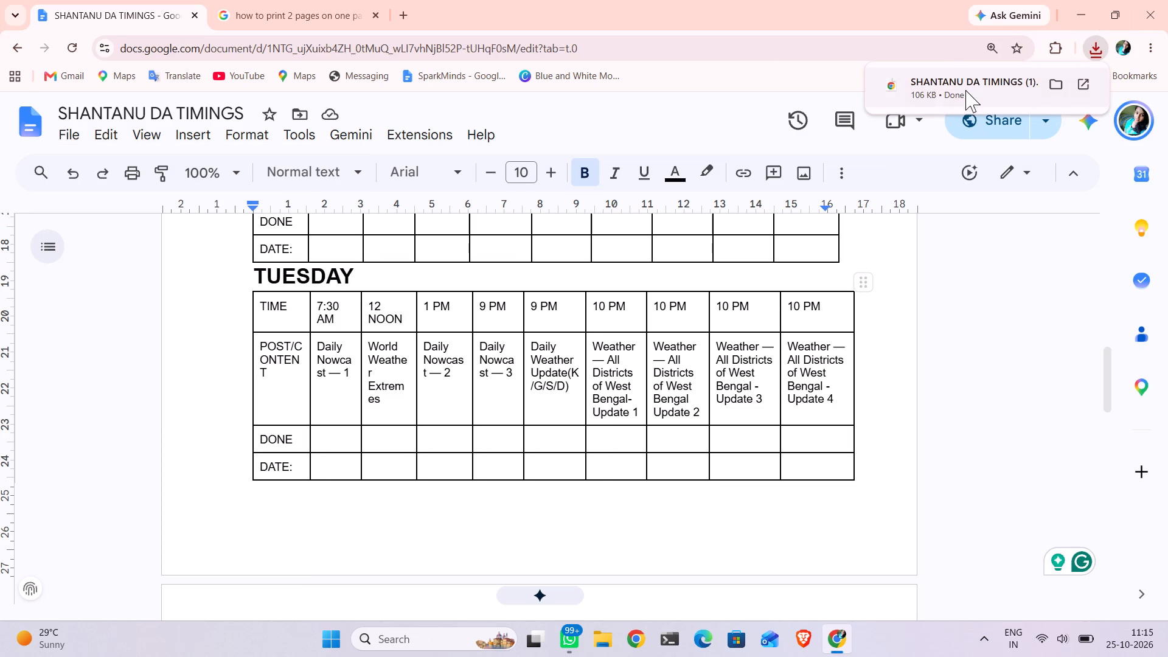
# Open the downloaded SHANTANU DA TIMINGS (1) PDF in the browser and dismiss the Text Annotations tip.
pyautogui.click(965, 89)
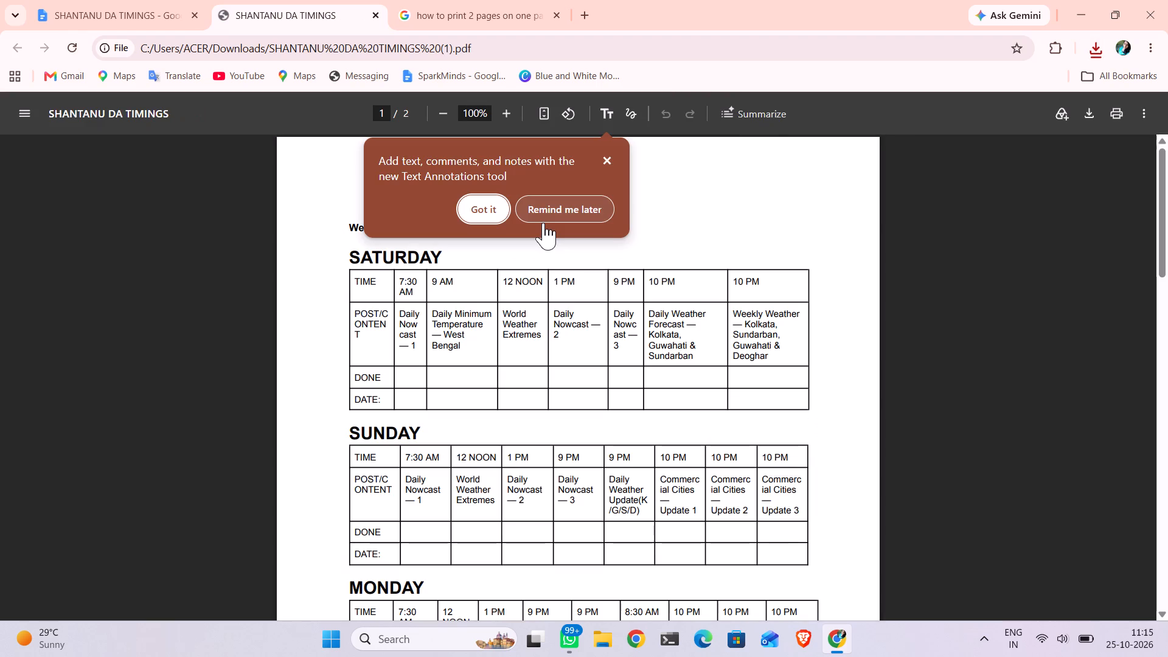
pyautogui.click(610, 157)
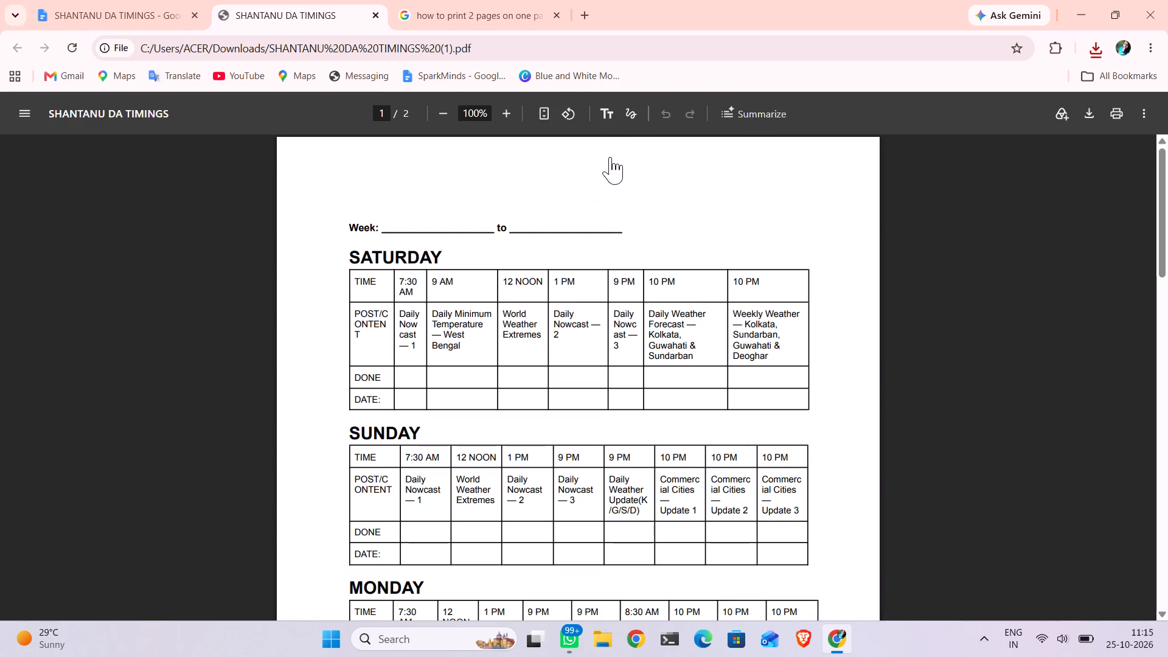
# Bring up the print settings for the PDF, skipping the printer connection wait, and set Pages per sheet to 2.
pyautogui.hotkey('ctrl', 'p')
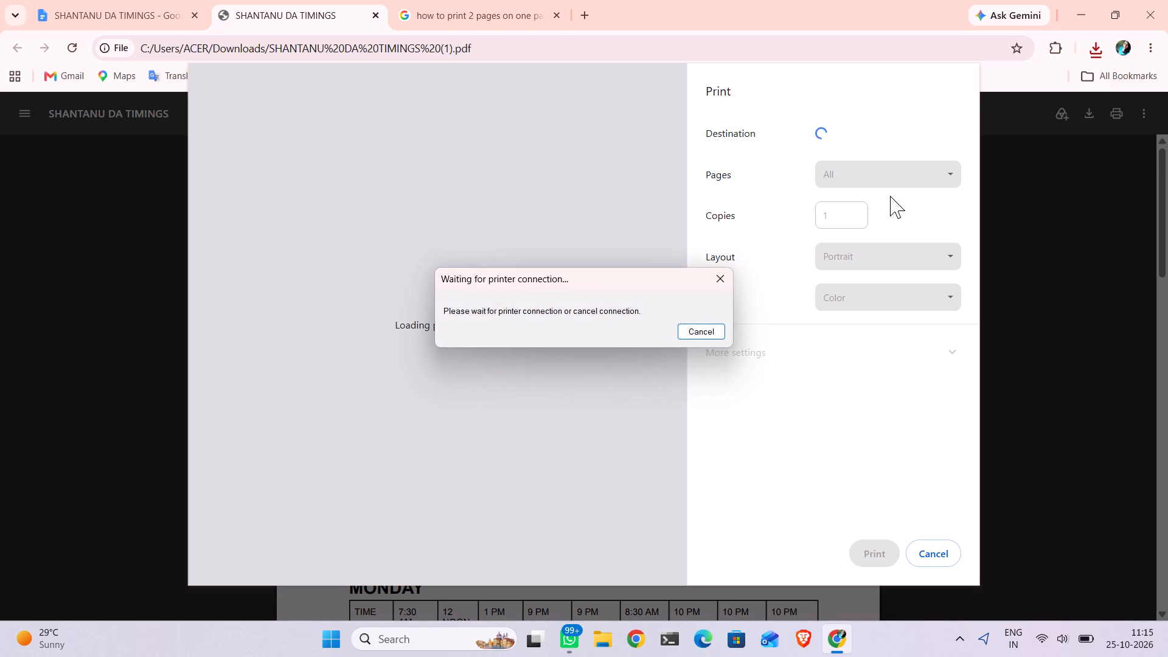
pyautogui.click(723, 279)
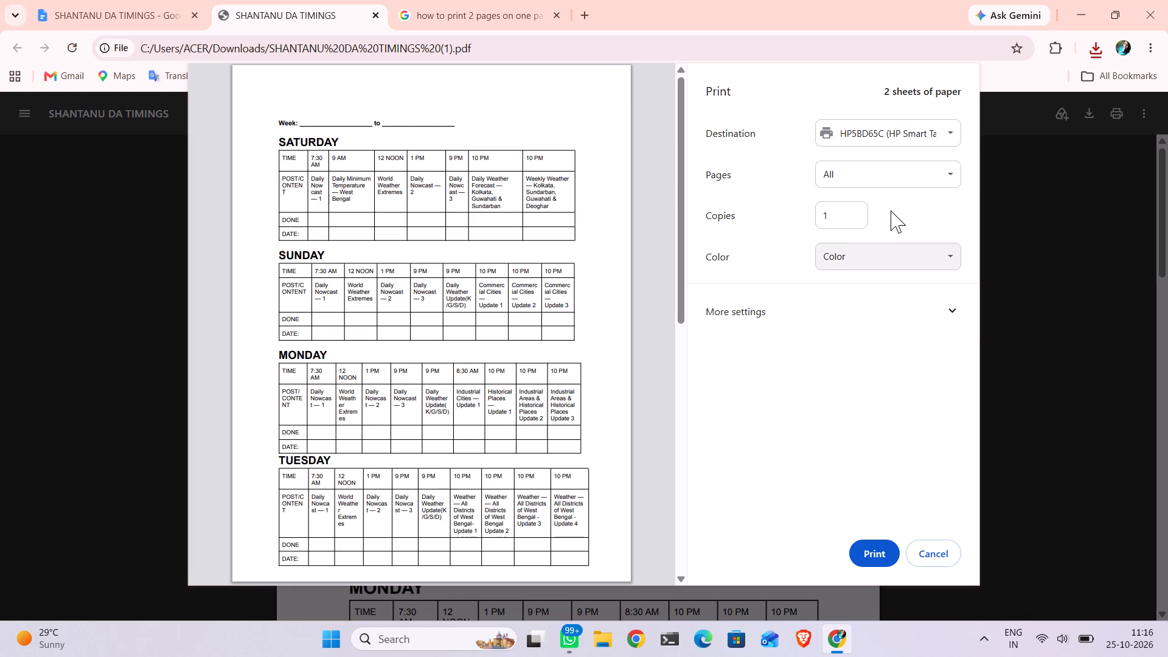
pyautogui.click(889, 164)
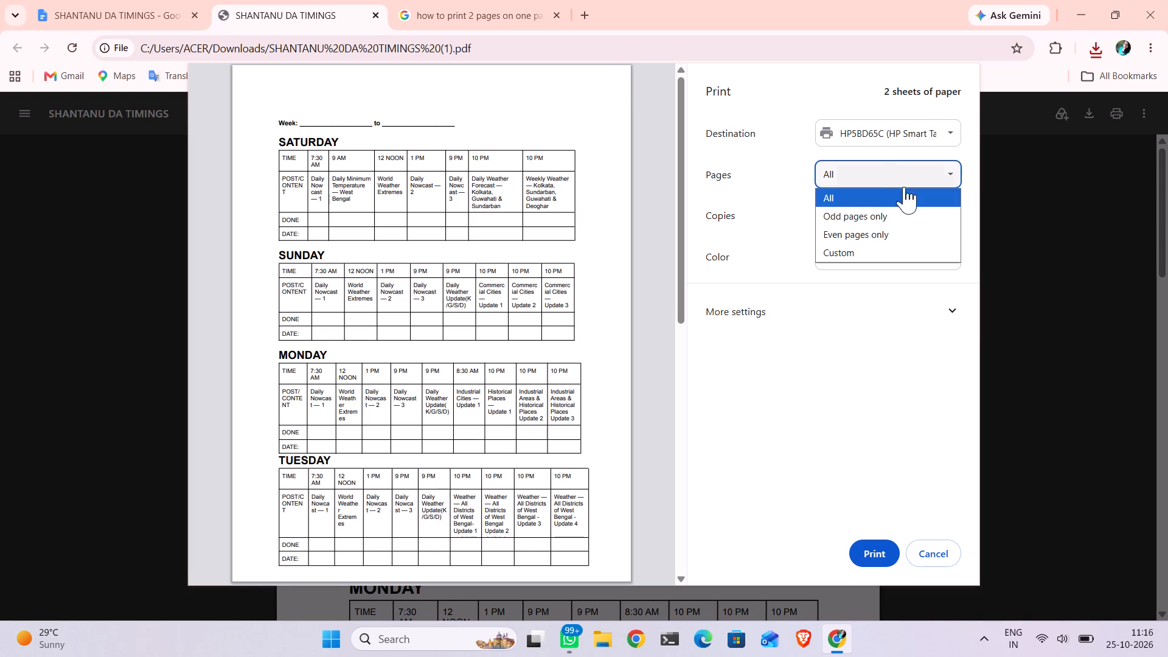
pyautogui.click(840, 302)
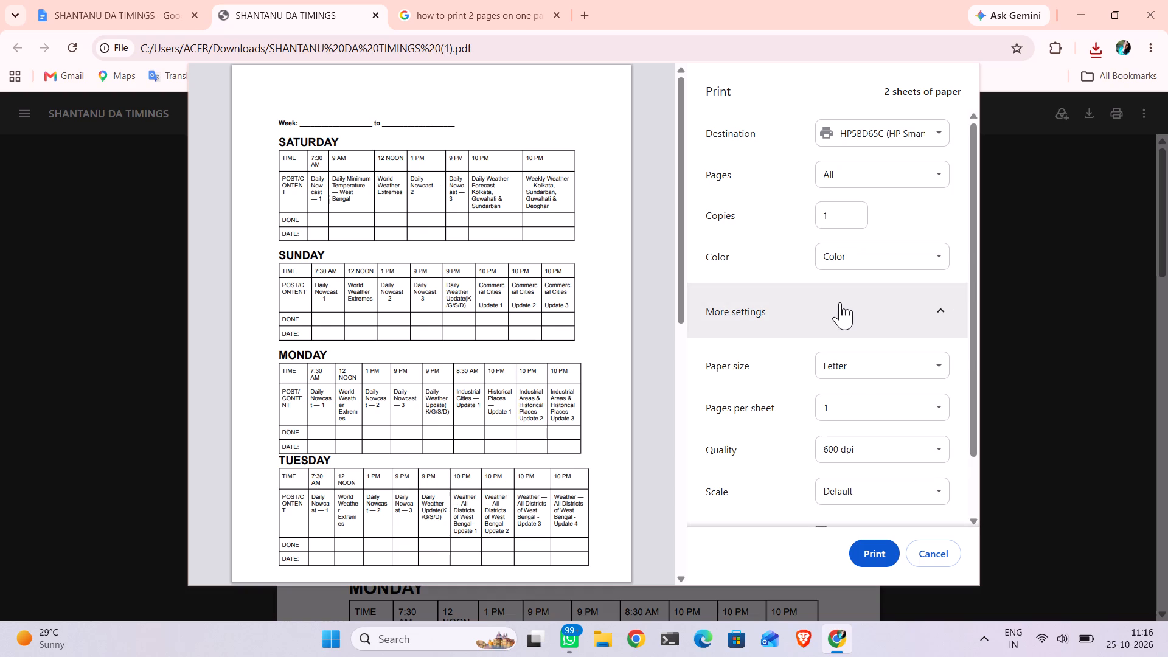
pyautogui.click(863, 406)
pyautogui.click(860, 455)
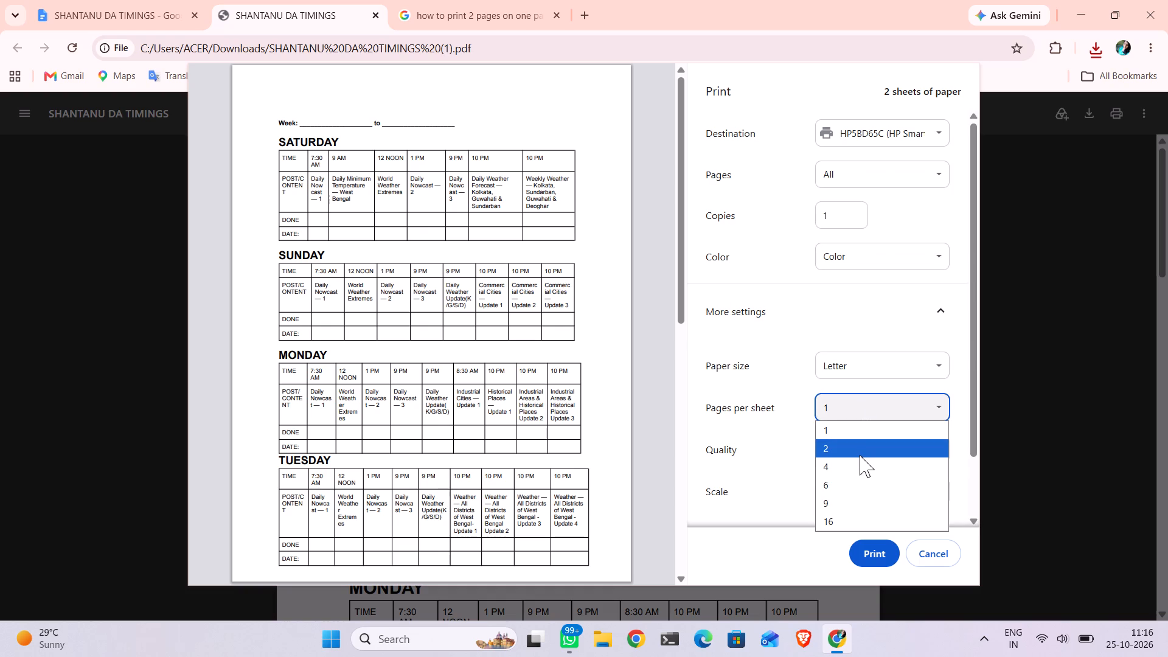
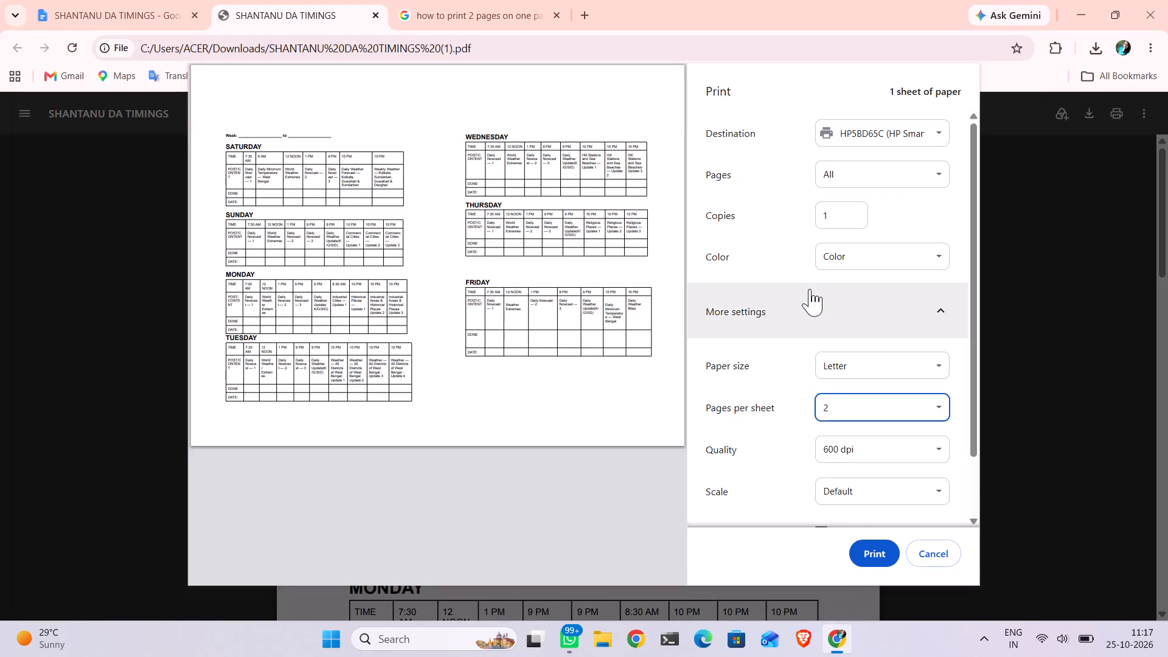
# Cancel printing the PDF and return to the SHANTANU DA TIMINGS document.
pyautogui.scroll(1, 809, 283)
pyautogui.click(936, 561)
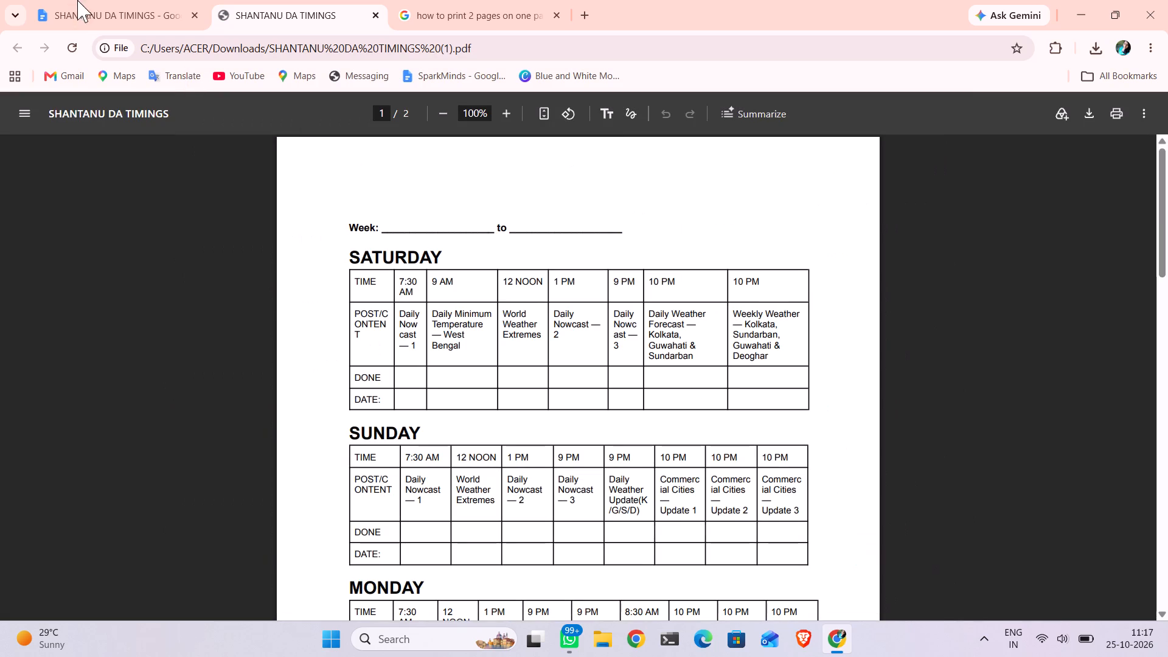
pyautogui.click(69, 13)
# Widen the Saturday table into both page margins, about 1.5 cm out on the left and to about 17 cm on the ruler.
pyautogui.scroll(7, 613, 332)
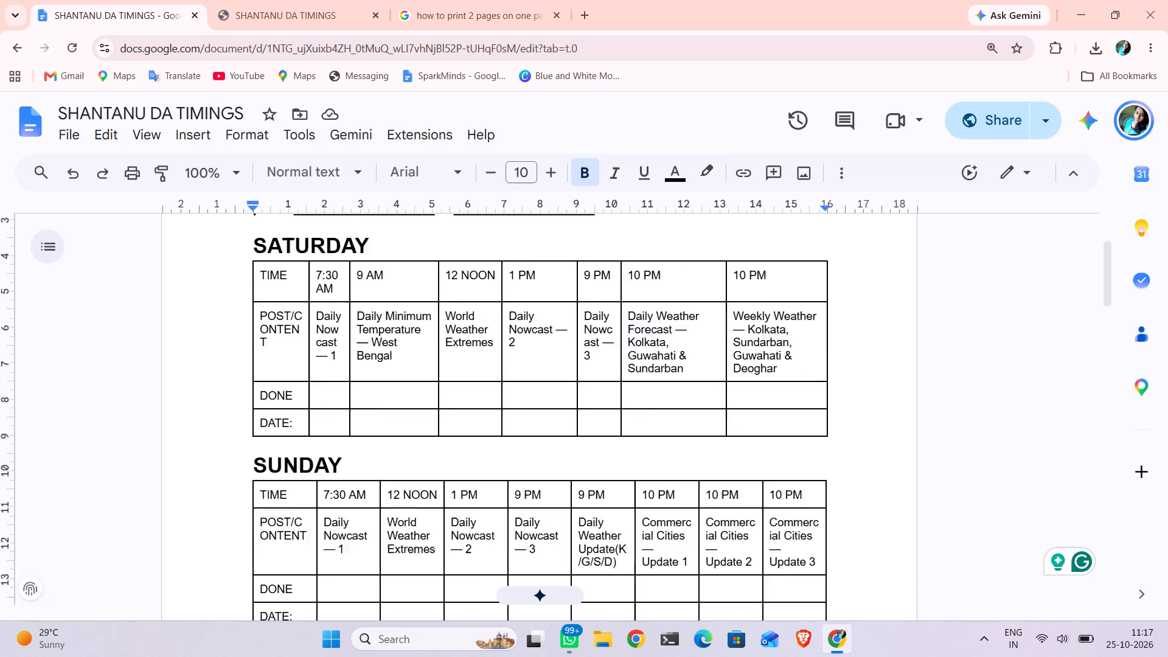
pyautogui.scroll(-1, 613, 332)
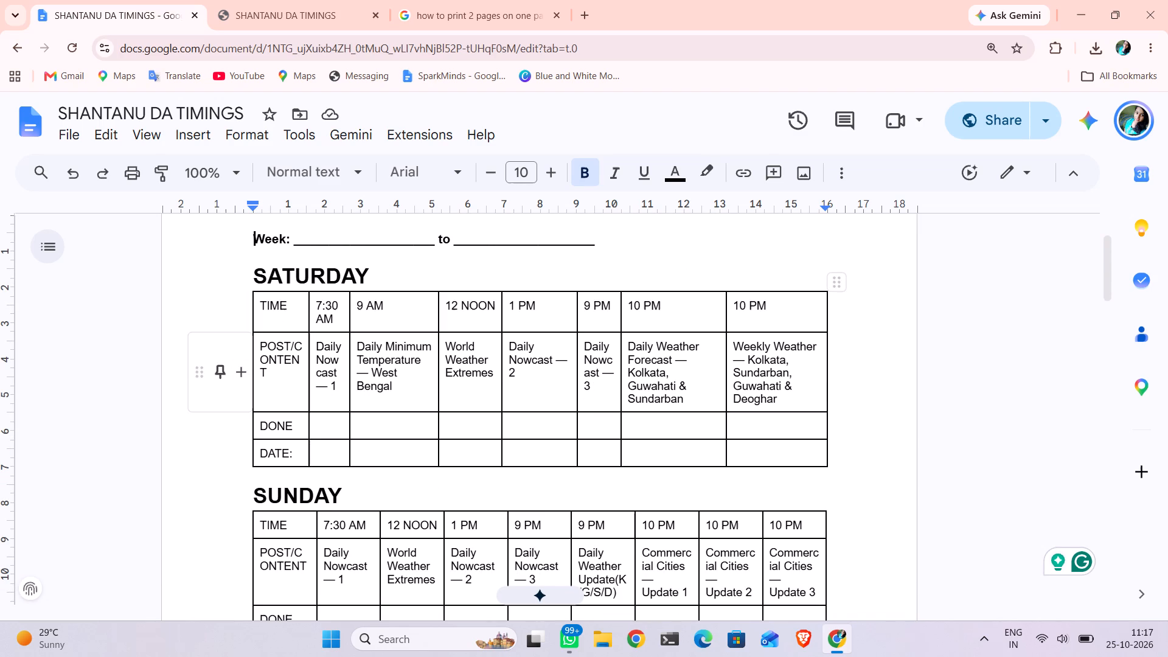
pyautogui.moveTo(257, 386); pyautogui.dragTo(234, 387)
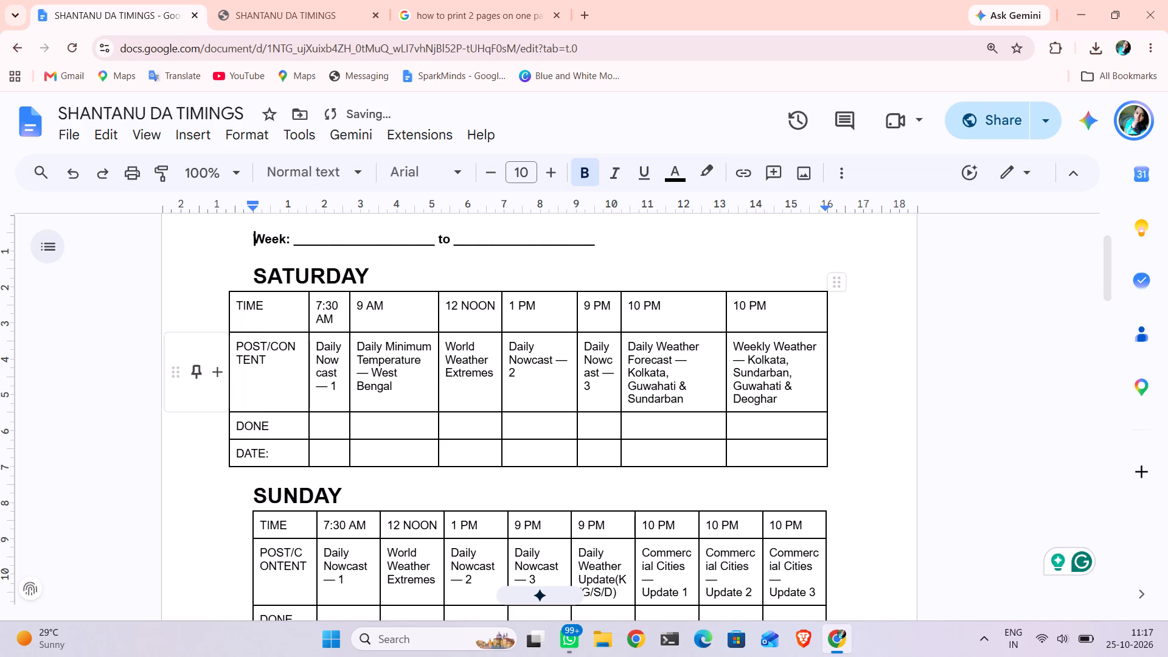
pyautogui.moveTo(234, 387); pyautogui.dragTo(203, 385)
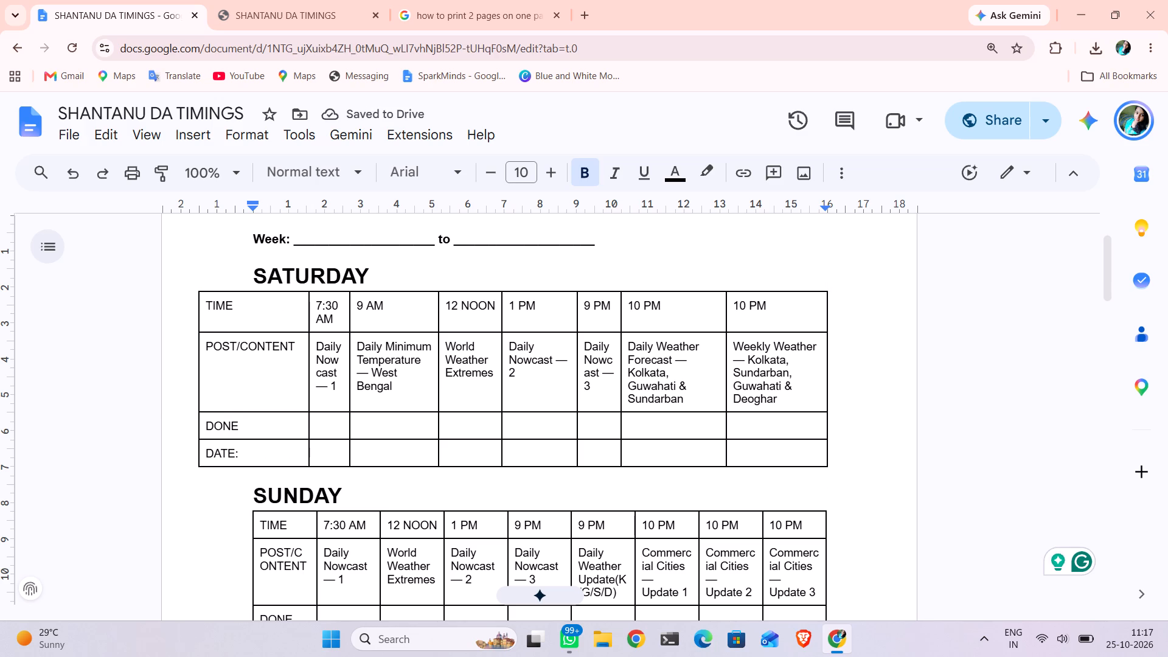
pyautogui.moveTo(833, 392); pyautogui.dragTo(869, 391)
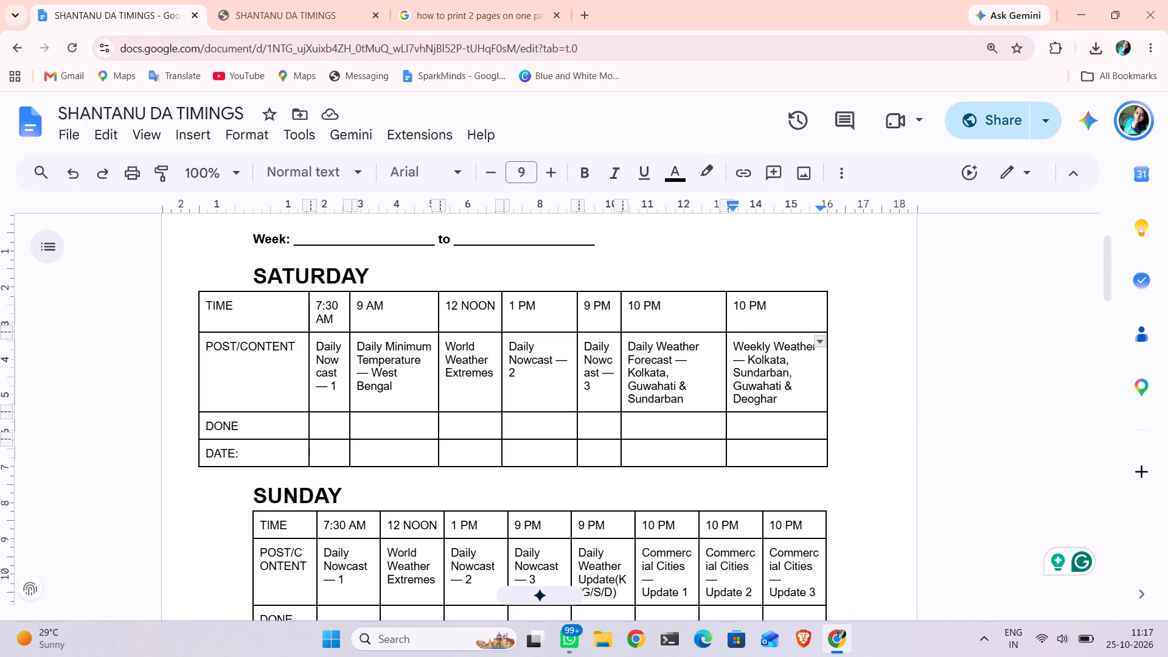
pyautogui.moveTo(829, 372); pyautogui.dragTo(869, 377)
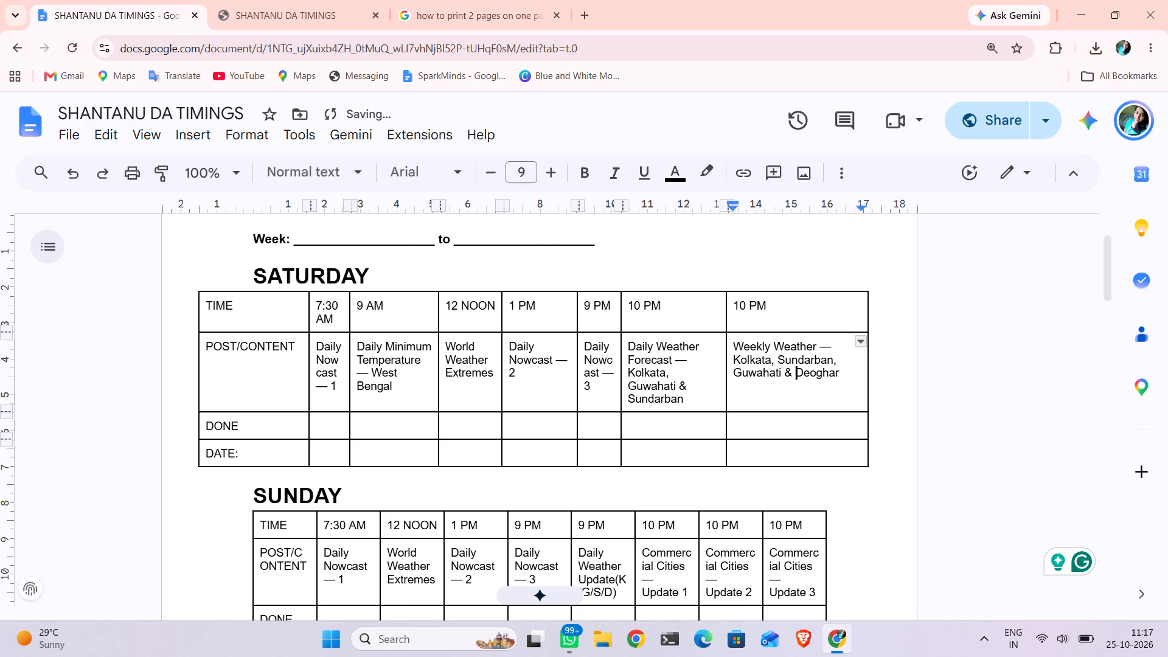
# Shift the Saturday table's column borders from 12 NOON through the last 10 PM column rightward to share out the added width.
pyautogui.moveTo(731, 391); pyautogui.dragTo(765, 387)
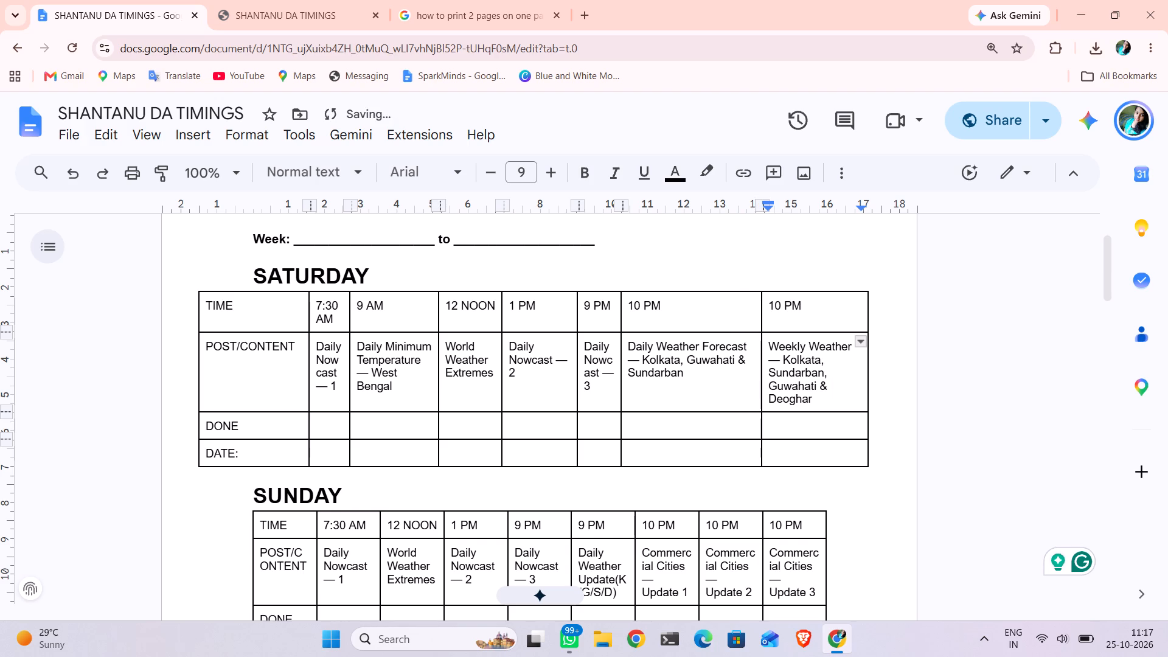
pyautogui.moveTo(623, 397); pyautogui.dragTo(656, 397)
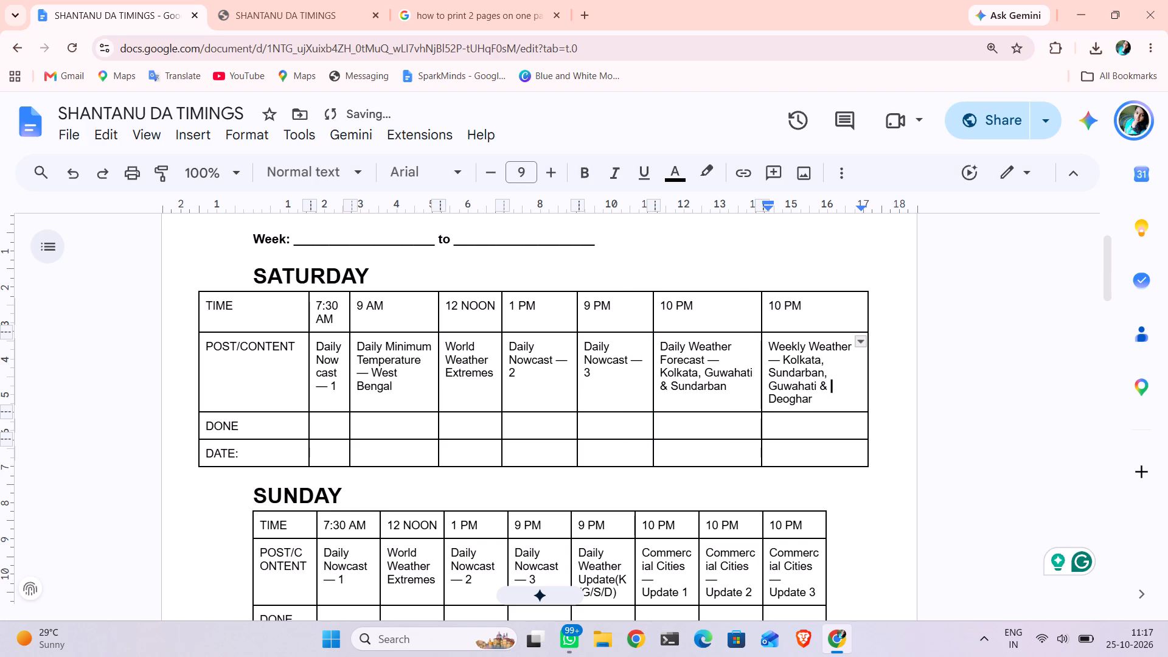
pyautogui.moveTo(577, 369); pyautogui.dragTo(591, 369)
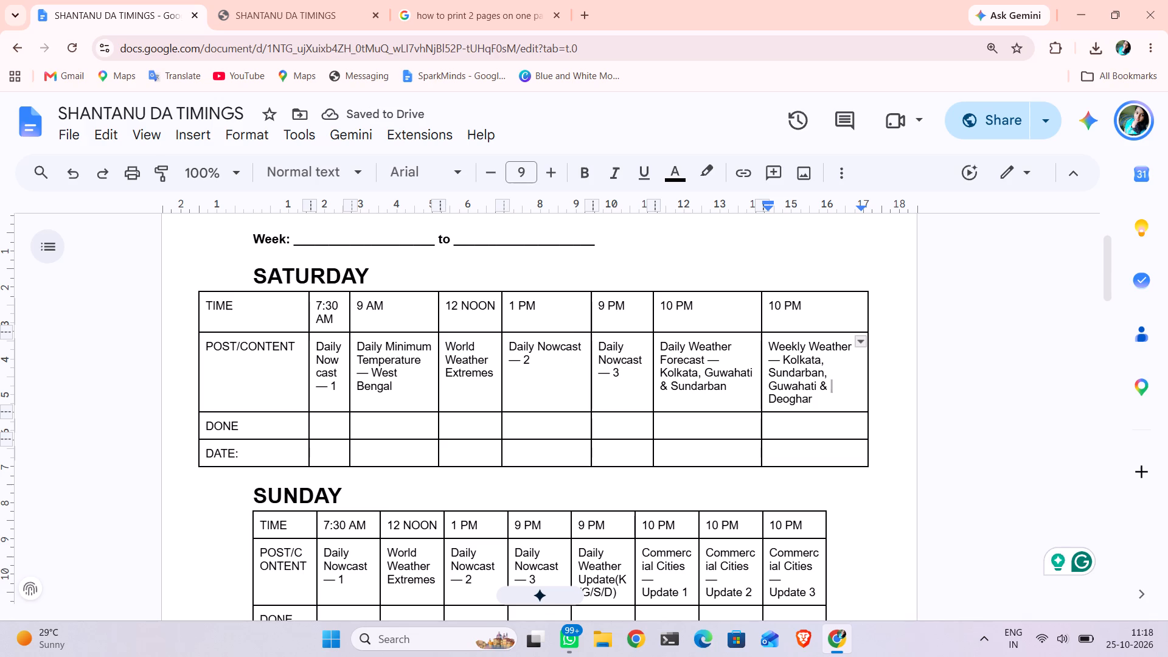
pyautogui.moveTo(500, 365); pyautogui.dragTo(514, 366)
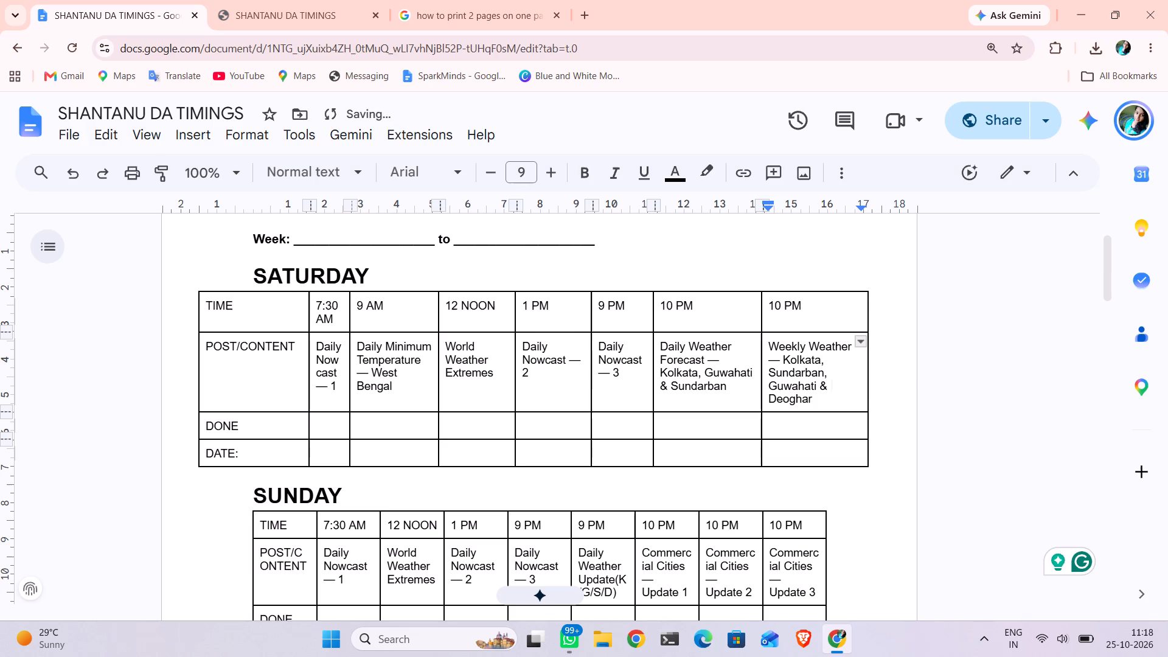
# Widen the Saturday table's 7:30 AM column, rebalance the 9 AM and 12 NOON columns, and slightly widen the last 10 PM column.
pyautogui.click(347, 376)
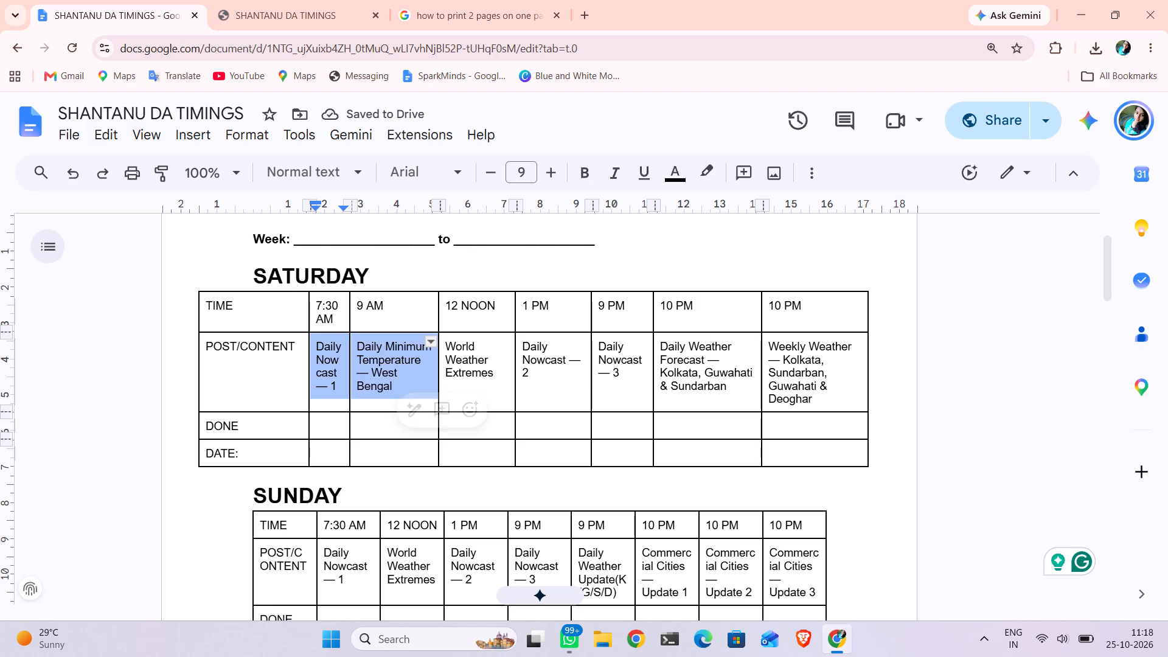
pyautogui.moveTo(348, 378); pyautogui.dragTo(356, 380)
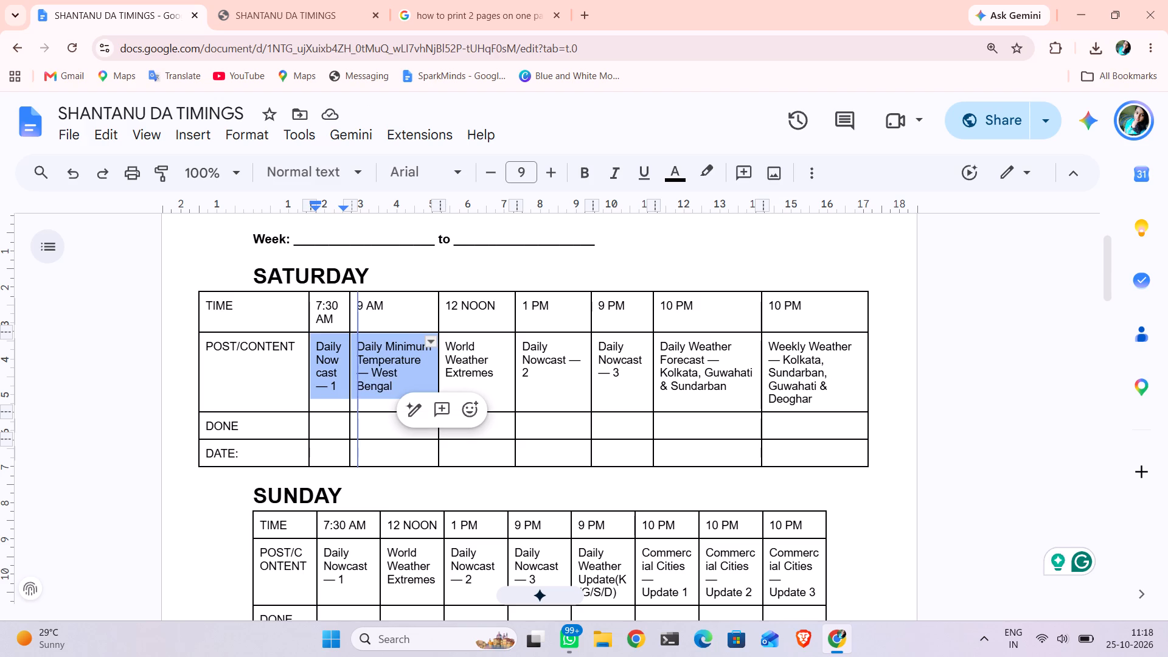
pyautogui.moveTo(356, 380); pyautogui.dragTo(358, 381)
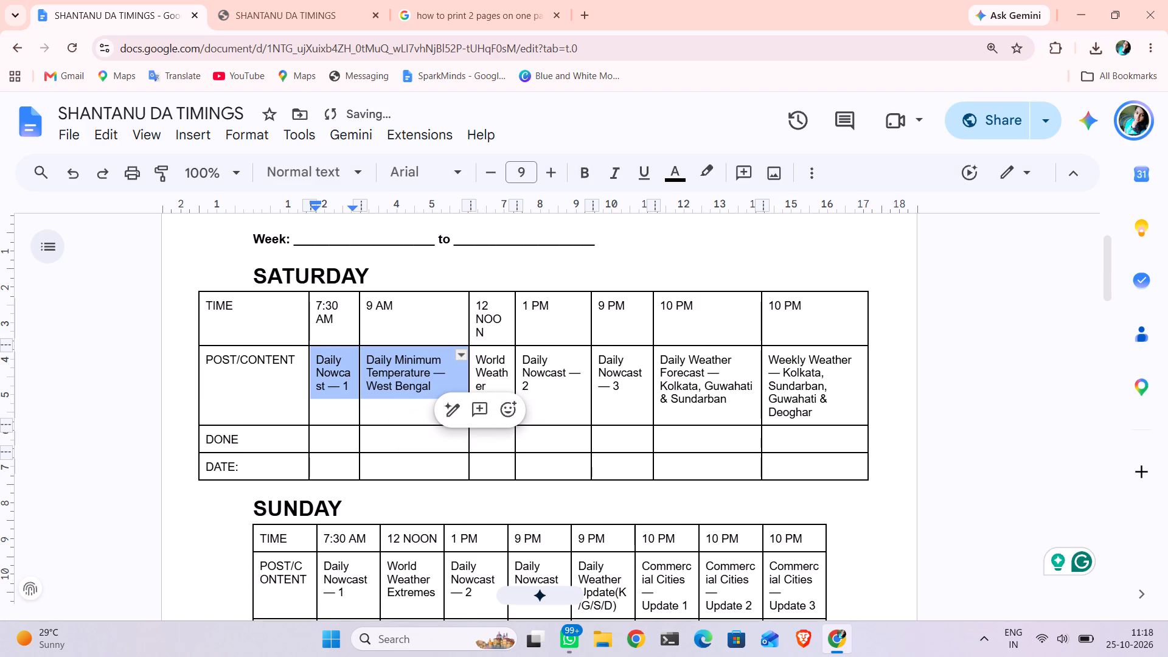
pyautogui.click(421, 317)
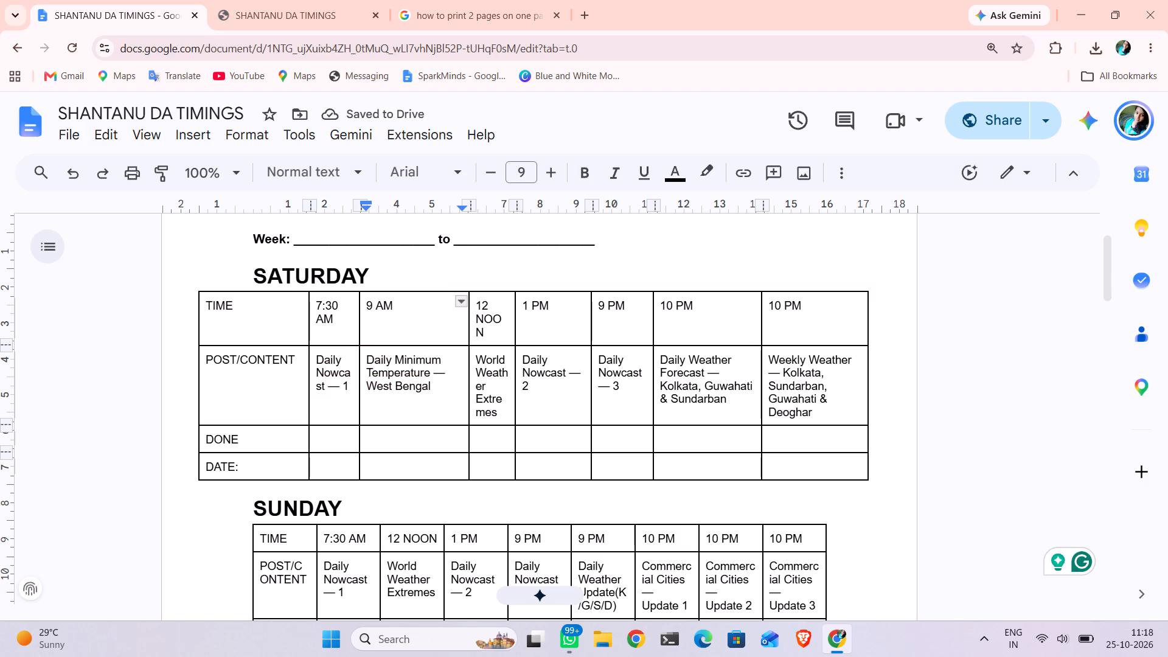
pyautogui.moveTo(470, 341); pyautogui.dragTo(457, 343)
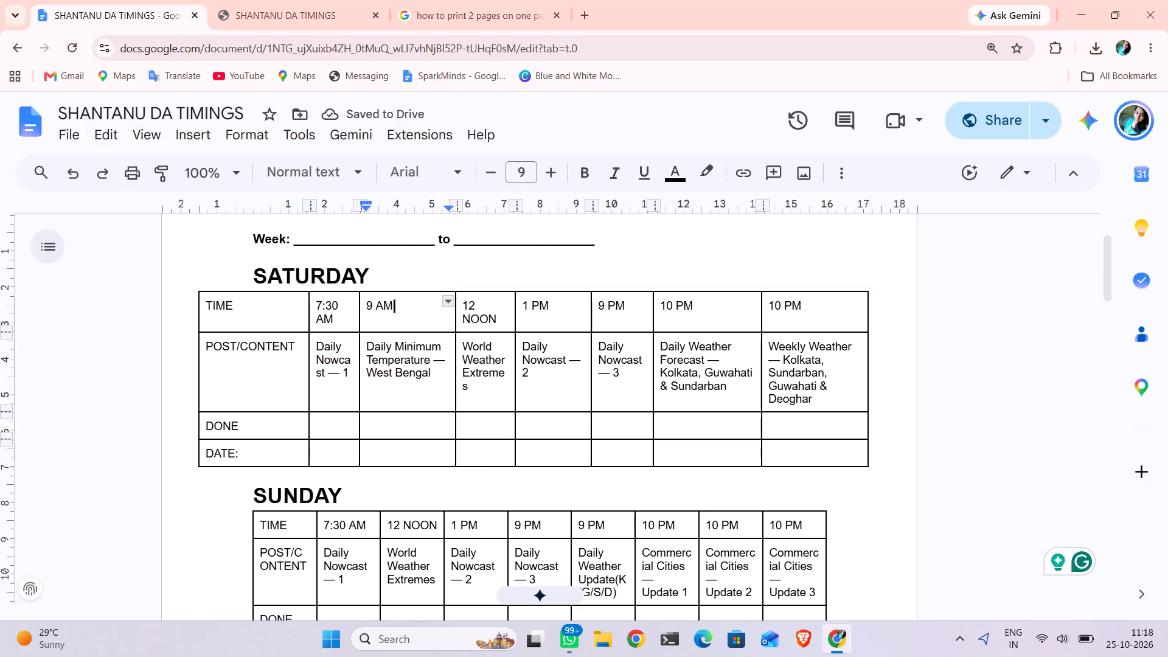
pyautogui.moveTo(761, 371); pyautogui.dragTo(756, 370)
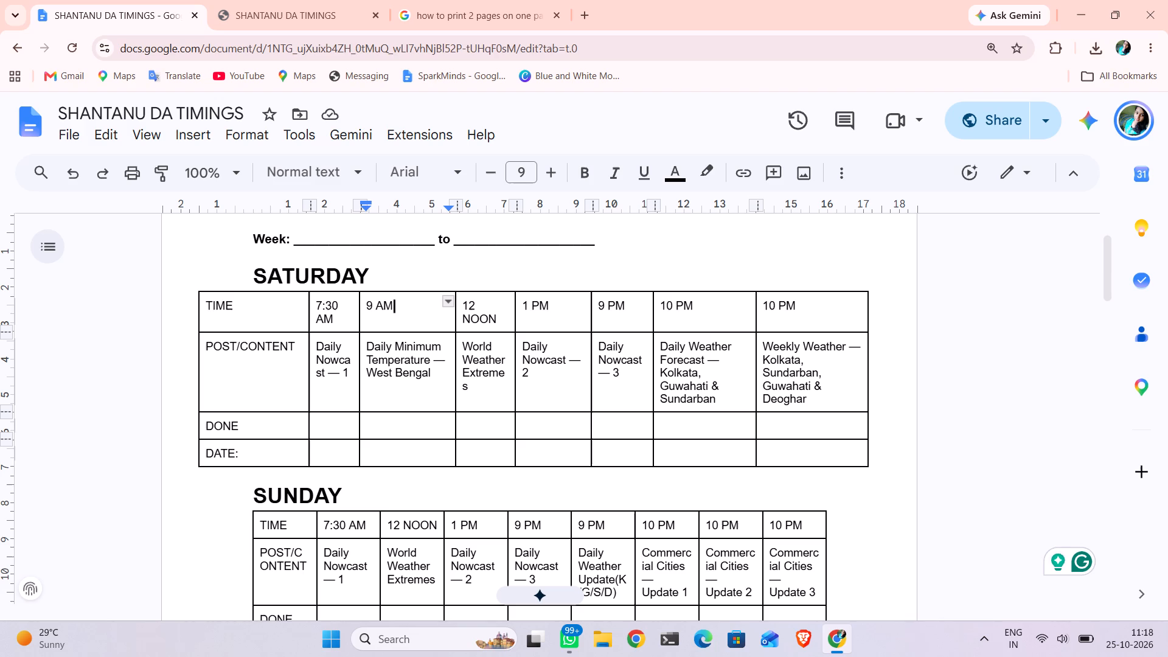
# Extend the Sunday table's left edge into the margin, roughly in line with the Saturday table.
pyautogui.scroll(-2, 604, 414)
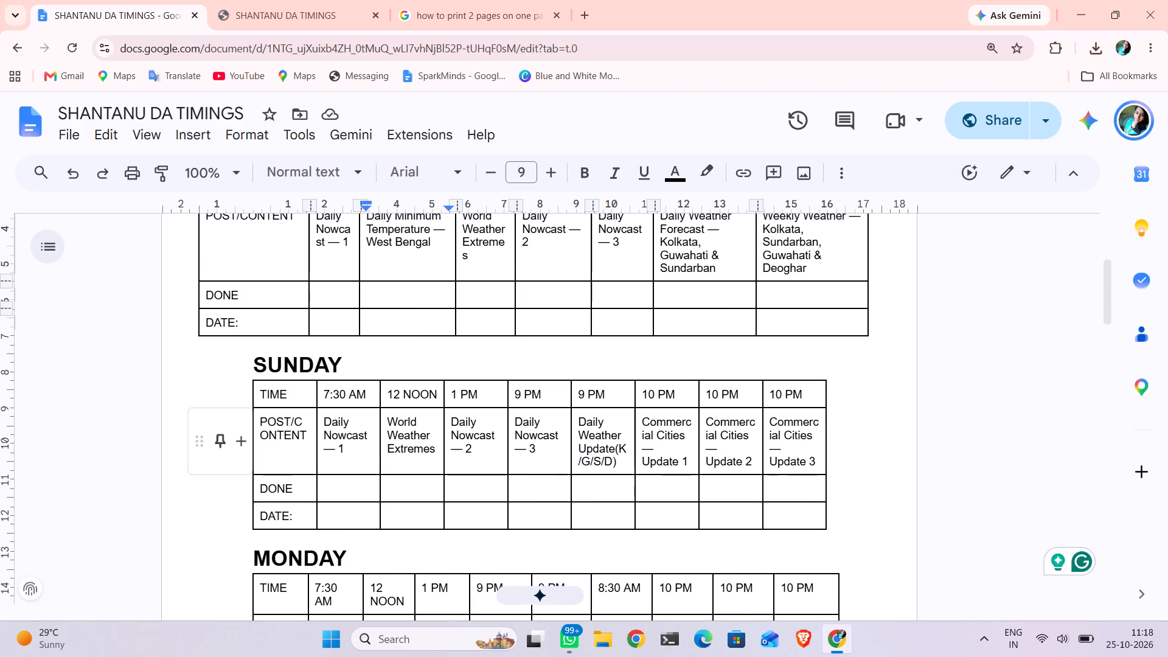
pyautogui.moveTo(256, 440); pyautogui.dragTo(201, 450)
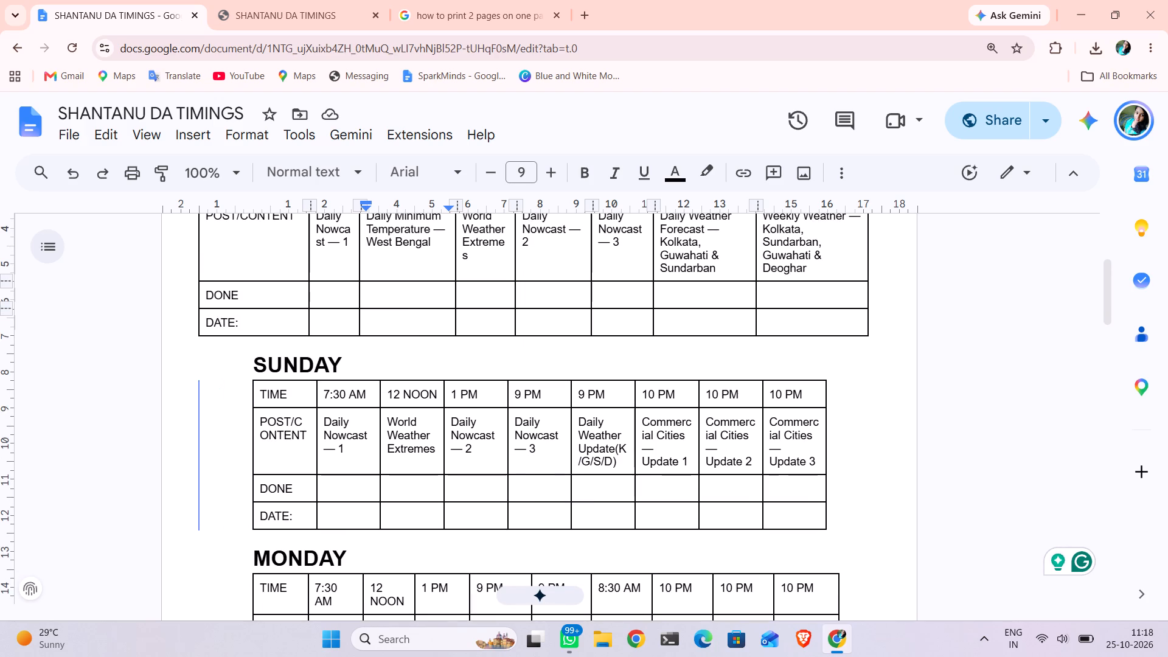
pyautogui.moveTo(201, 450); pyautogui.dragTo(206, 448)
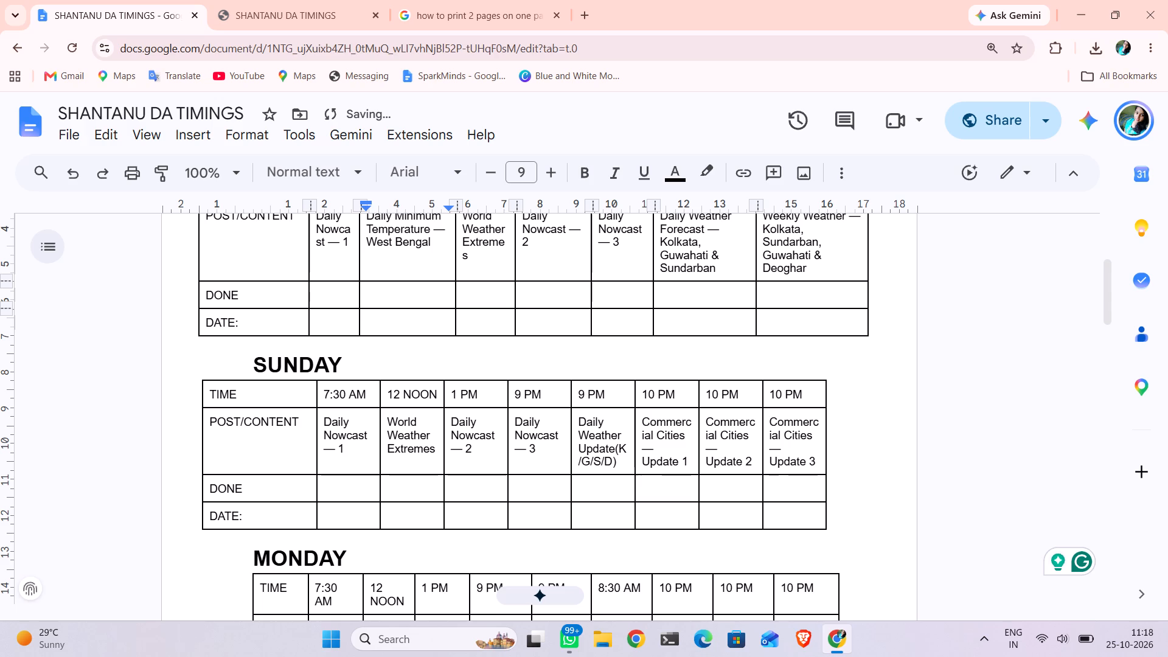
# Narrow the Saturday table's first column and move the borders from 7:30 AM to 9 PM leftward, giving 7:30 AM and 12 NOON more width.
pyautogui.scroll(1, 296, 355)
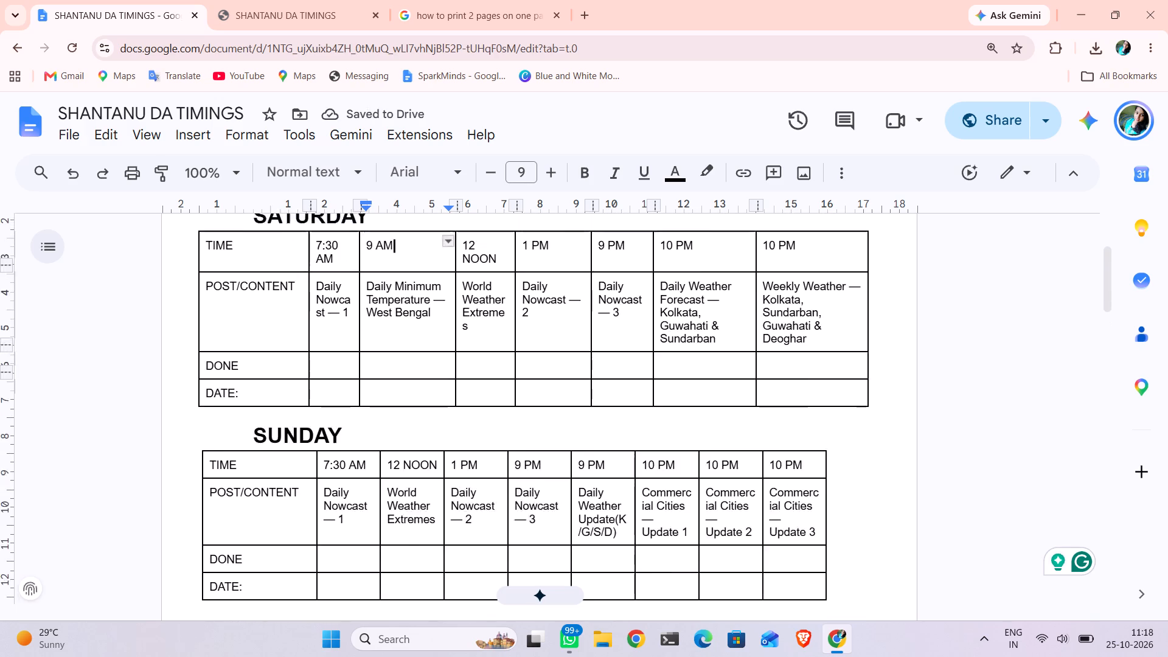
pyautogui.scroll(1, 296, 355)
pyautogui.moveTo(311, 348); pyautogui.dragTo(282, 354)
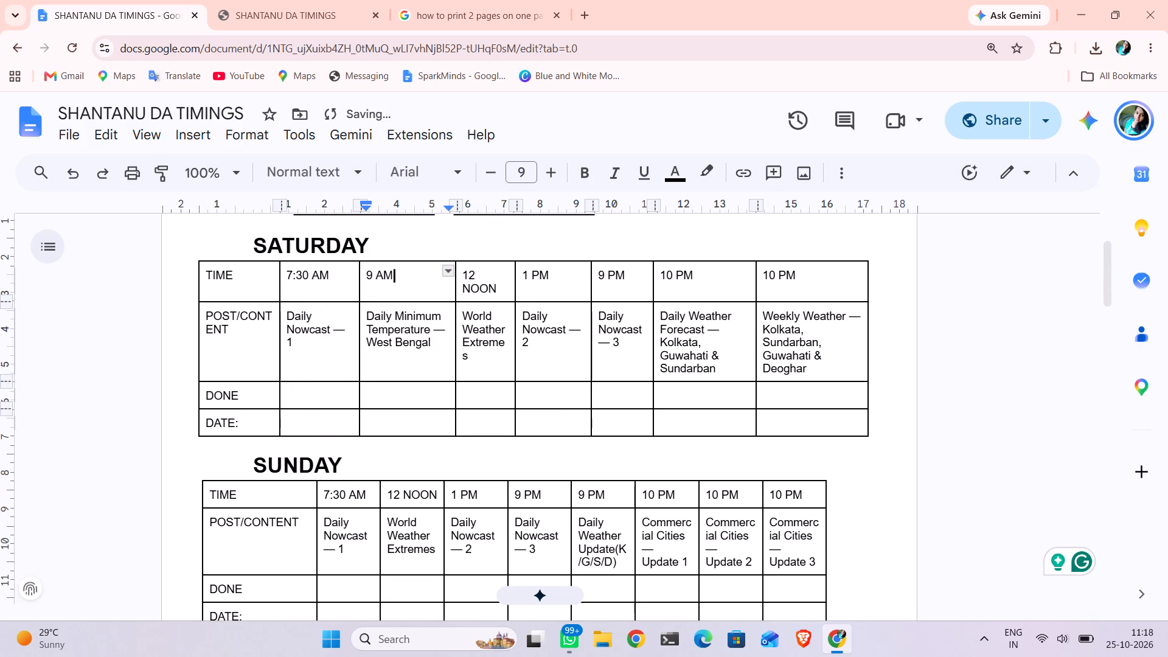
pyautogui.moveTo(358, 343); pyautogui.dragTo(340, 342)
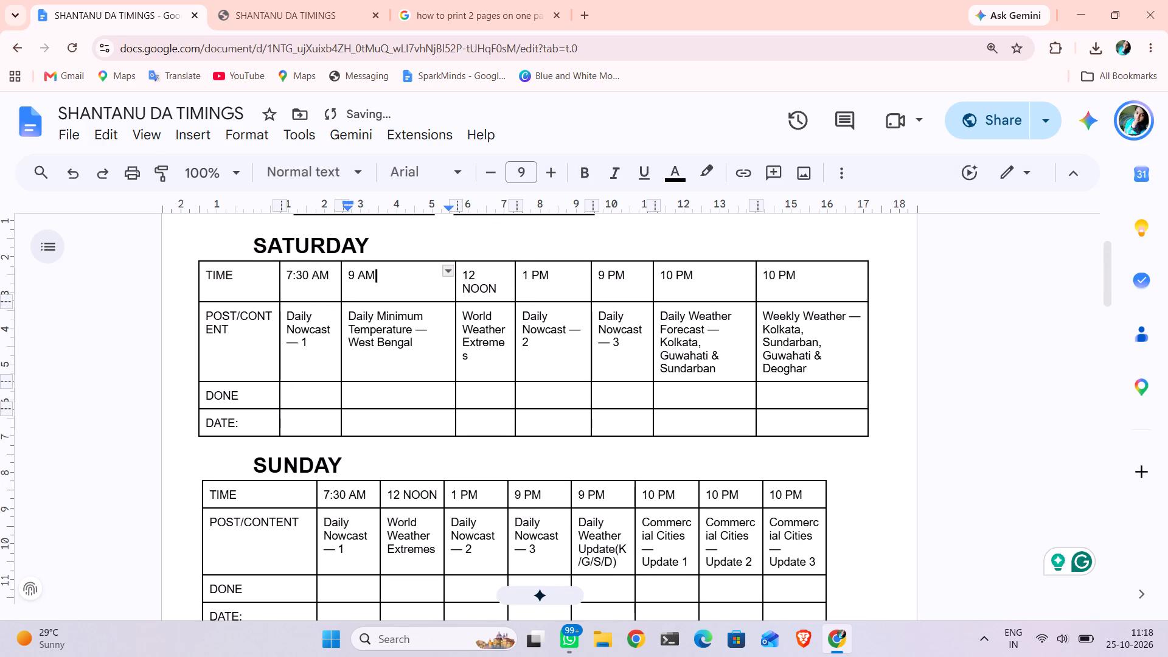
pyautogui.moveTo(454, 333); pyautogui.dragTo(420, 330)
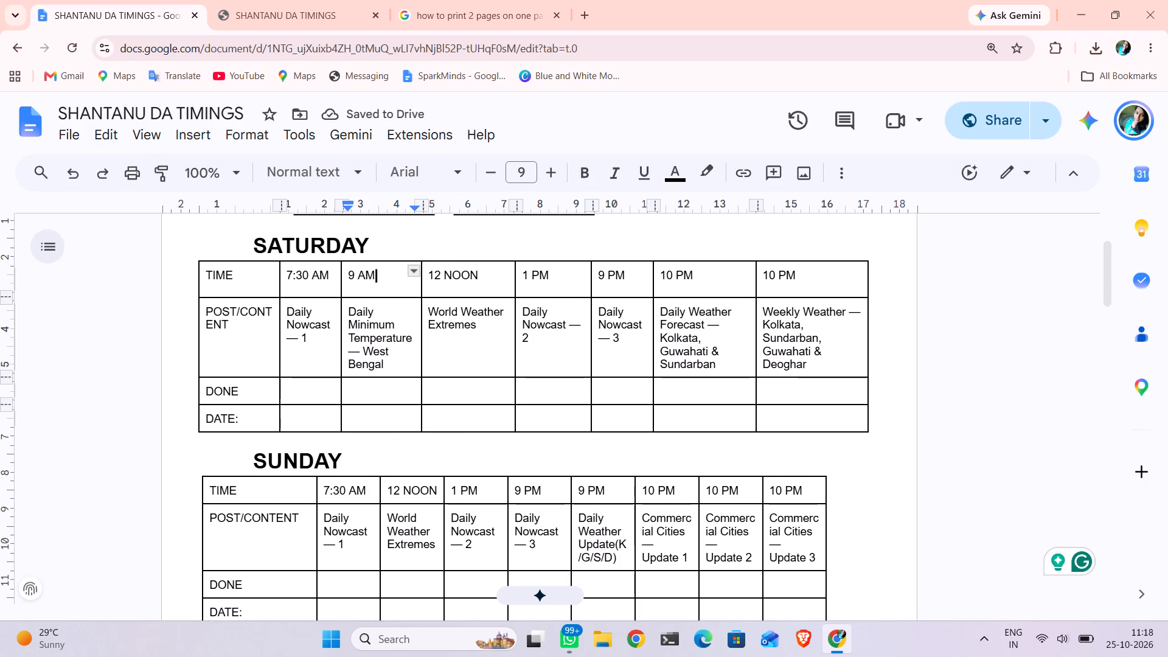
pyautogui.moveTo(513, 328); pyautogui.dragTo(504, 328)
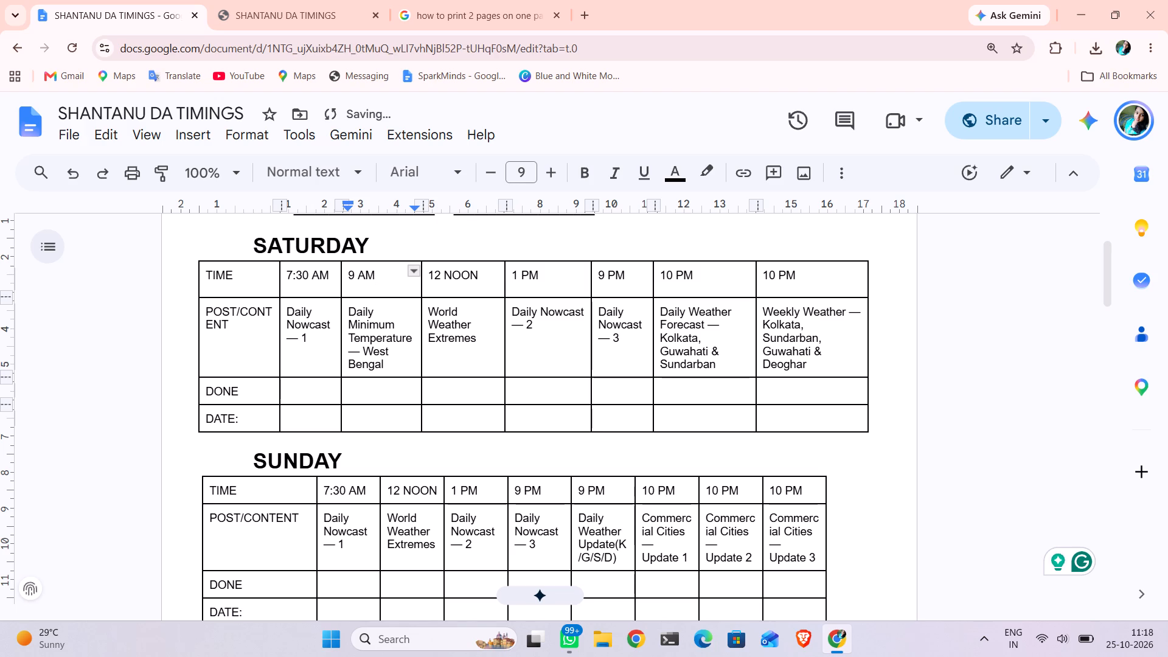
pyautogui.moveTo(593, 330); pyautogui.dragTo(578, 333)
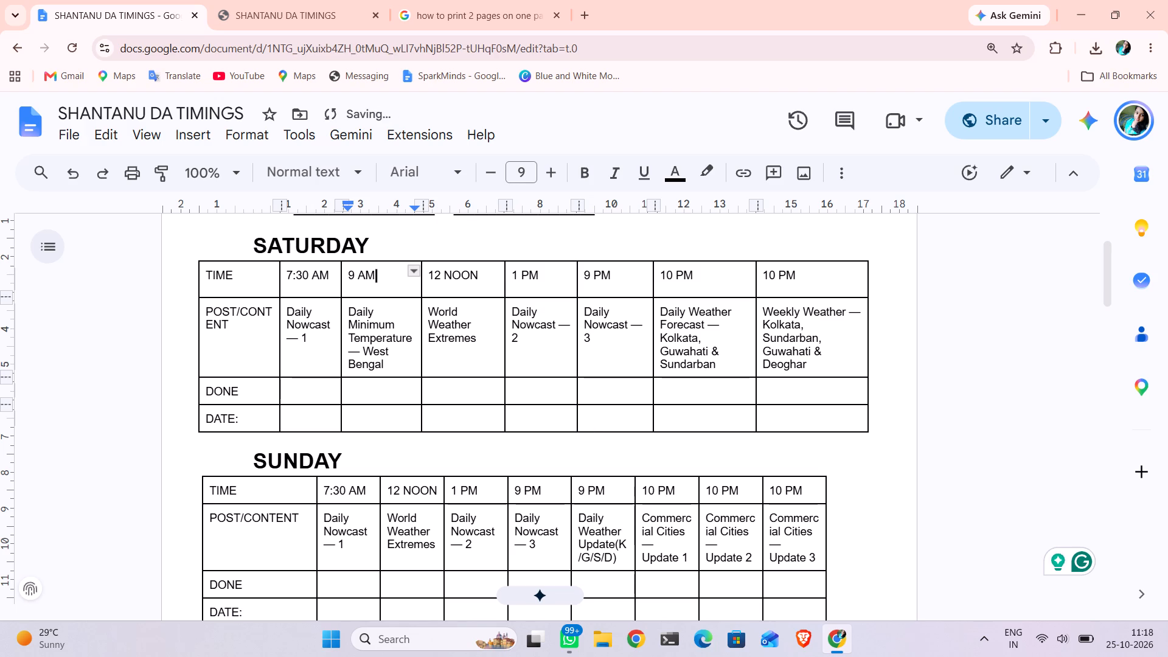
# Narrow the Saturday table's 9 PM column, widen both 10 PM columns, and nudge the border between 1 PM and 9 PM leftward.
pyautogui.moveTo(651, 326); pyautogui.dragTo(650, 326)
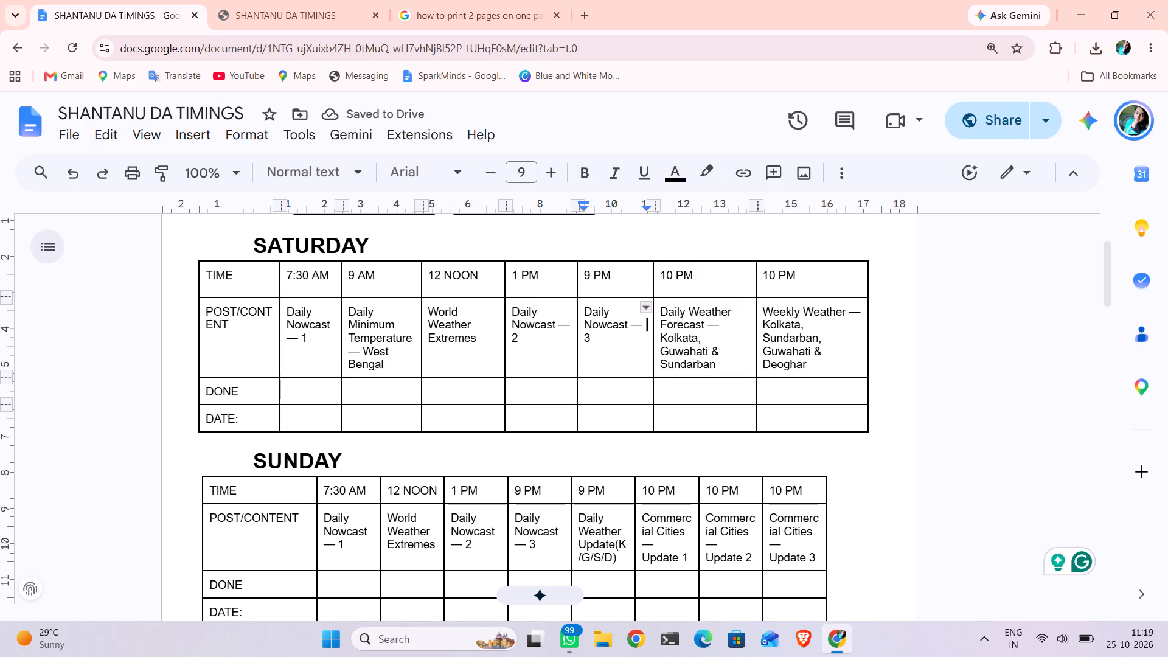
pyautogui.moveTo(650, 326); pyautogui.dragTo(632, 326)
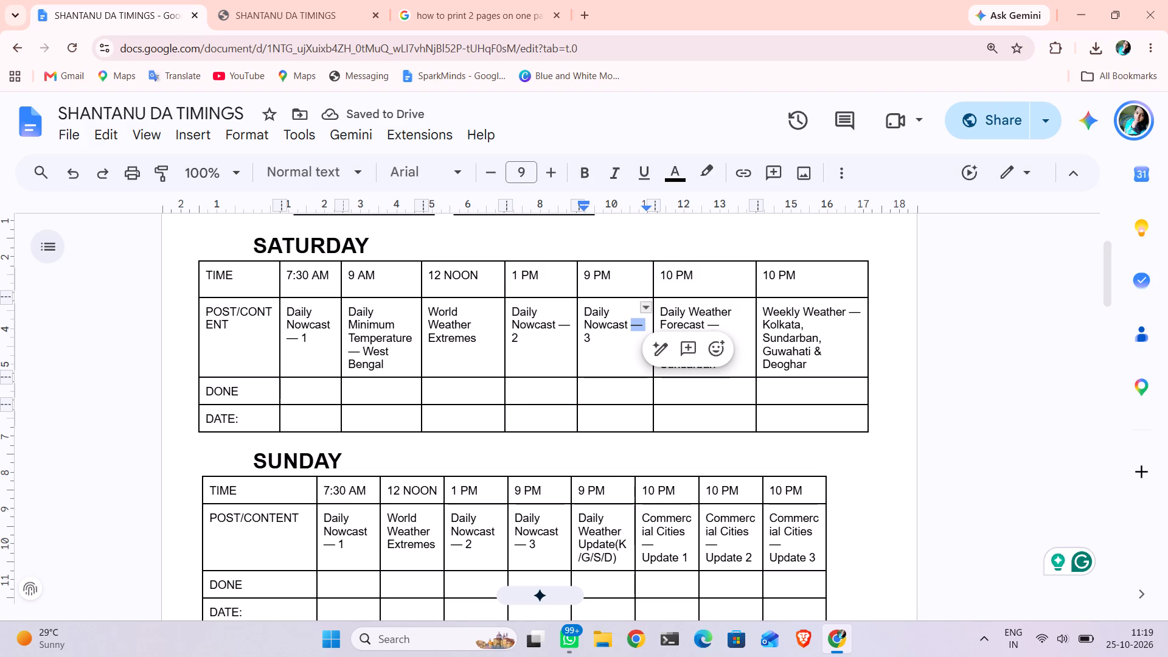
pyautogui.moveTo(655, 325); pyautogui.dragTo(647, 324)
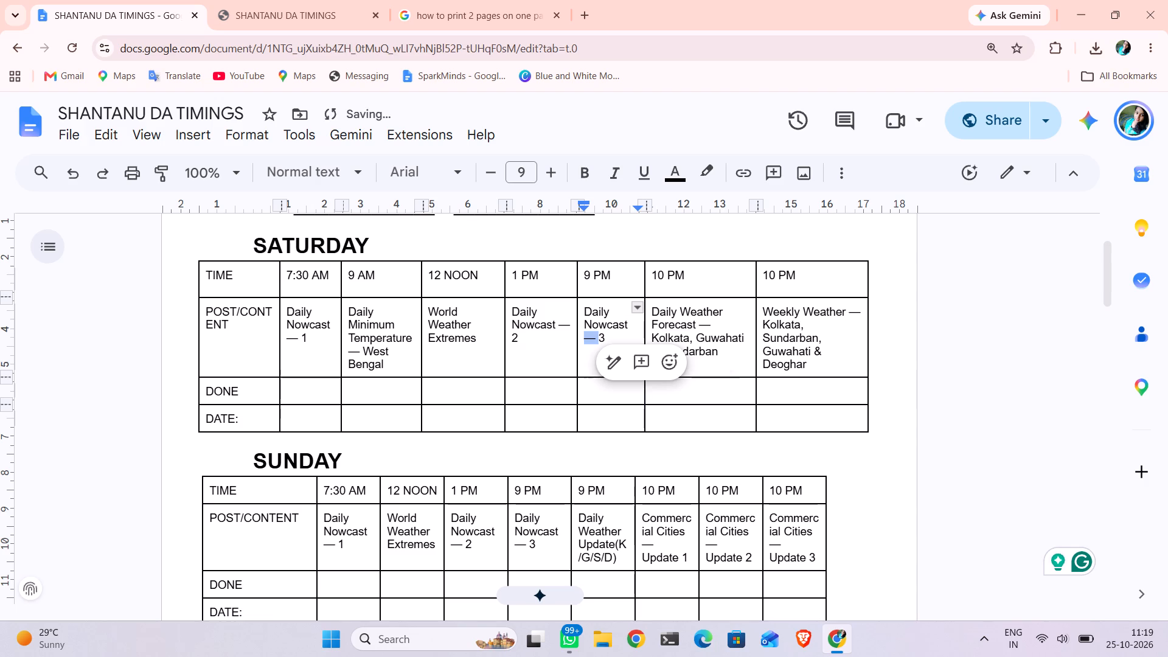
pyautogui.moveTo(754, 329); pyautogui.dragTo(749, 331)
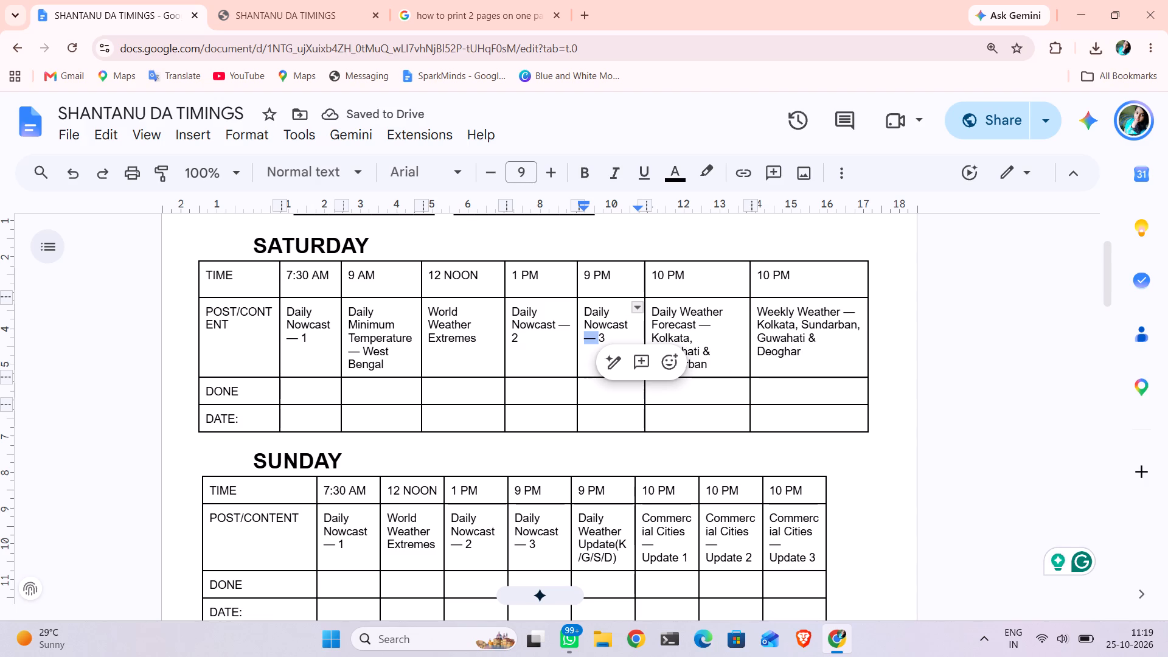
pyautogui.moveTo(645, 318); pyautogui.dragTo(637, 315)
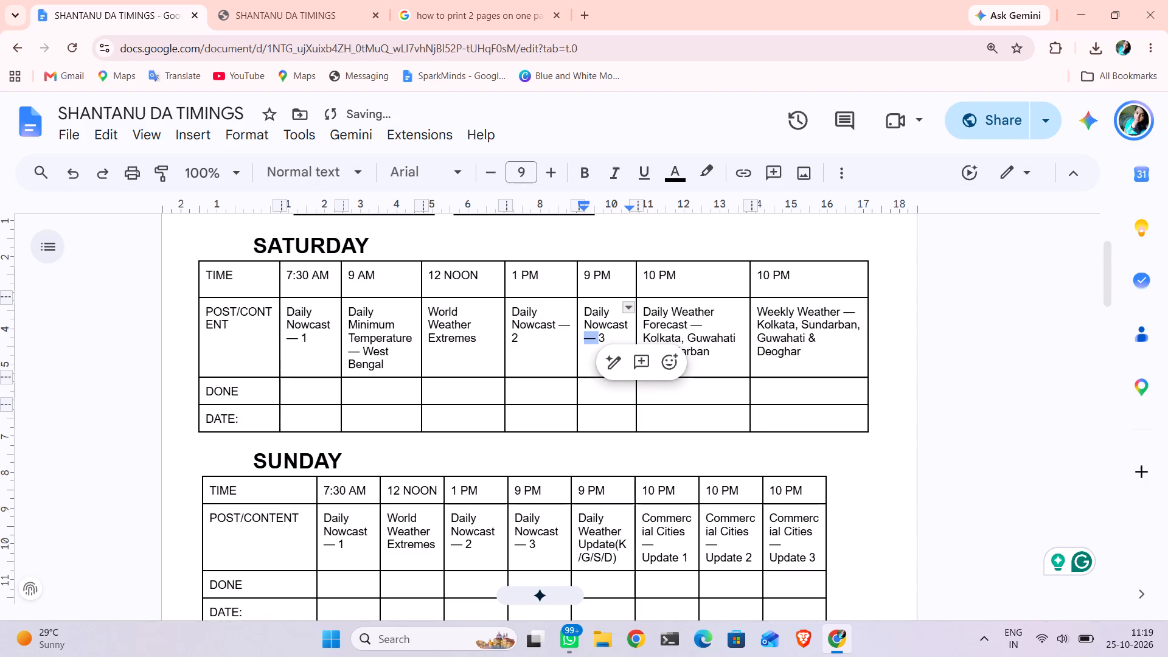
pyautogui.click(576, 316)
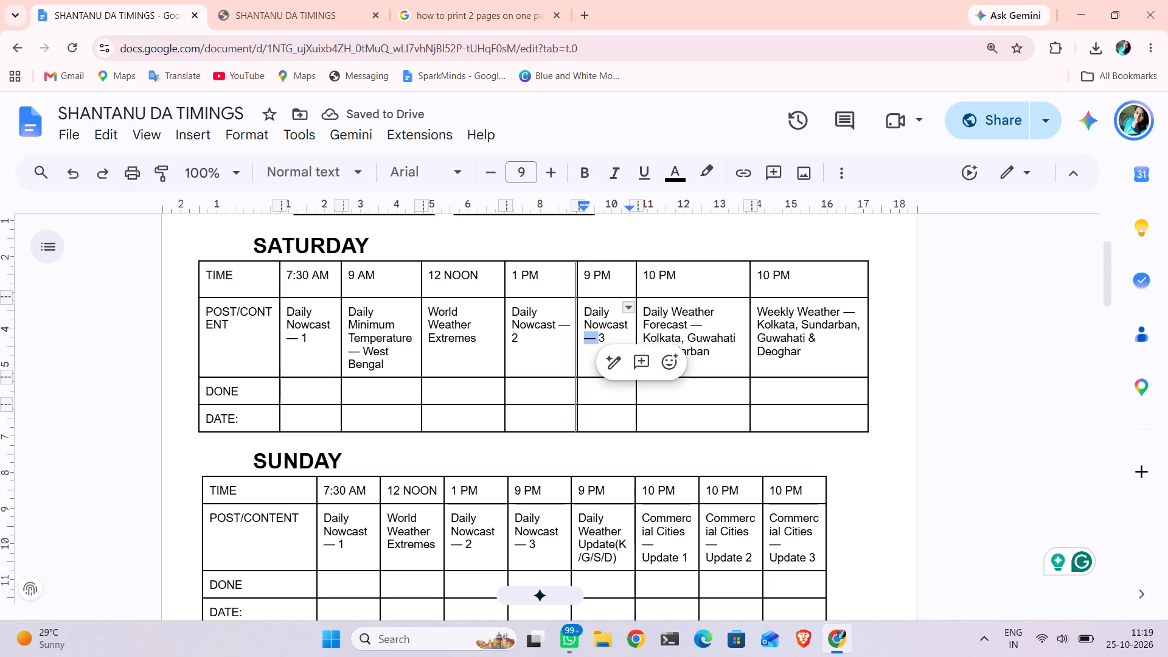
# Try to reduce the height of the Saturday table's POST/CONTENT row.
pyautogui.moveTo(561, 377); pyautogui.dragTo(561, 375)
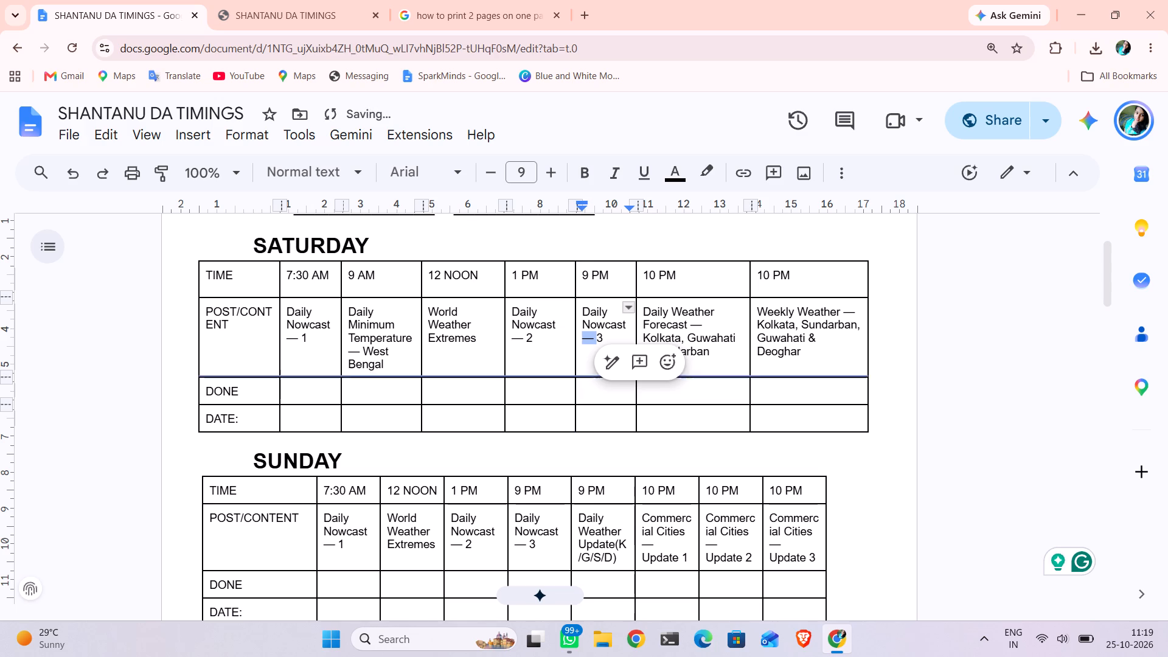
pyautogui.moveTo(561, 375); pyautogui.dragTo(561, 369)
# Extend the Monday table's left edge into the margin, roughly in line with the Sunday table's left edge.
pyautogui.scroll(-4, 561, 369)
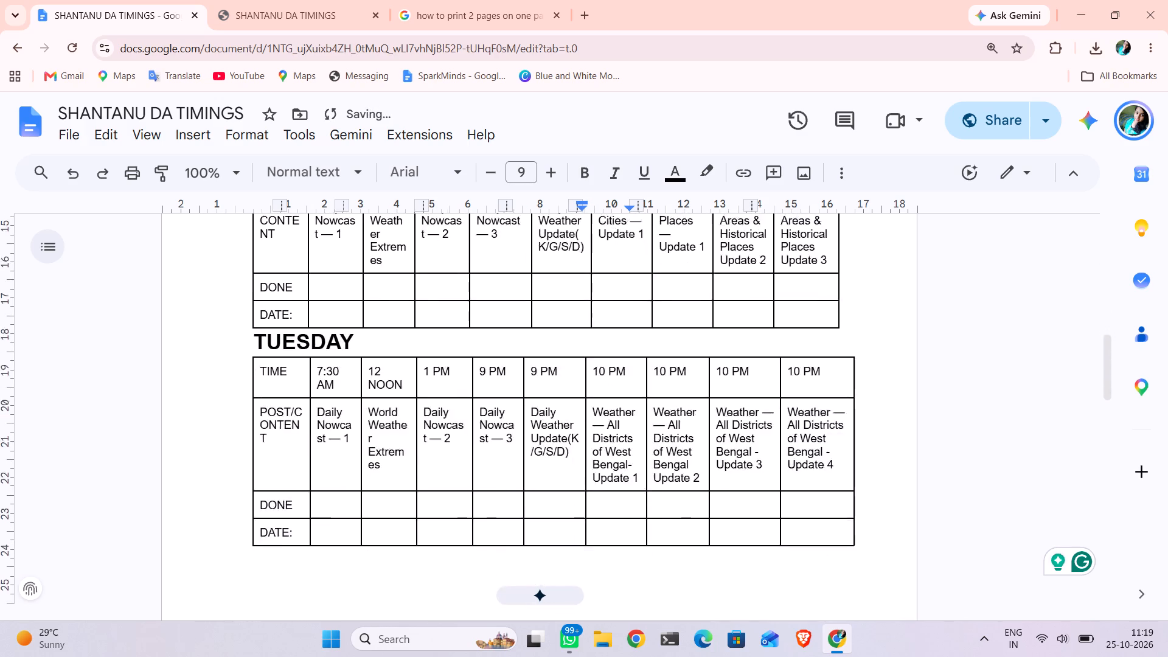
pyautogui.scroll(-4, 561, 369)
pyautogui.scroll(11, 561, 369)
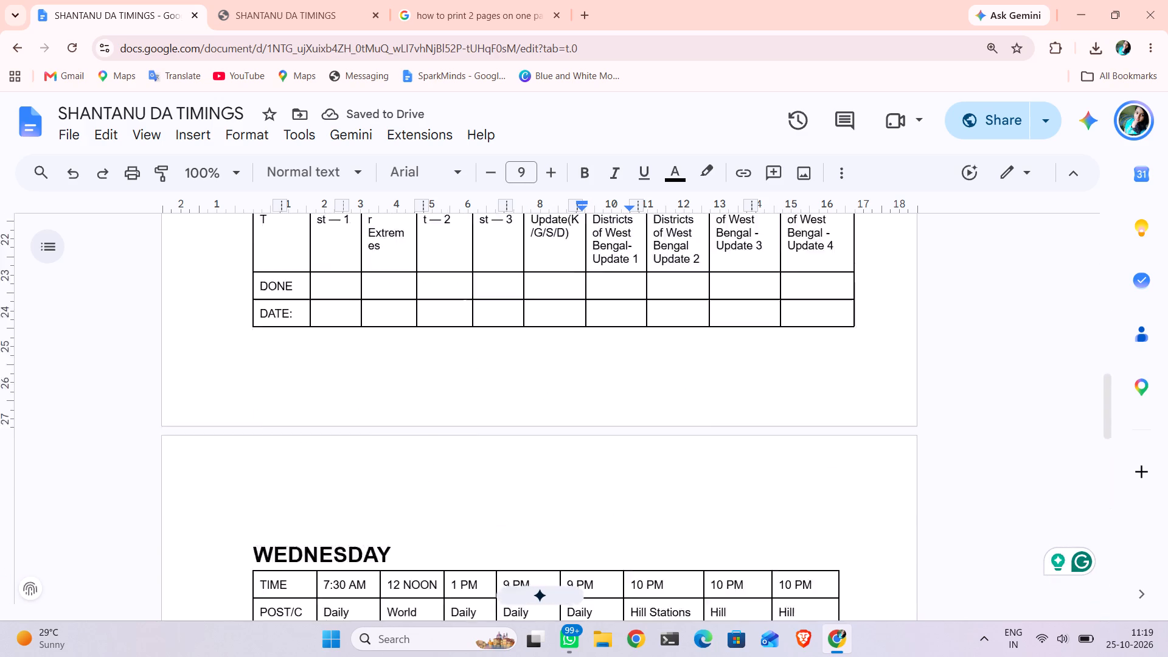
pyautogui.scroll(-1, 561, 369)
pyautogui.scroll(1, 561, 369)
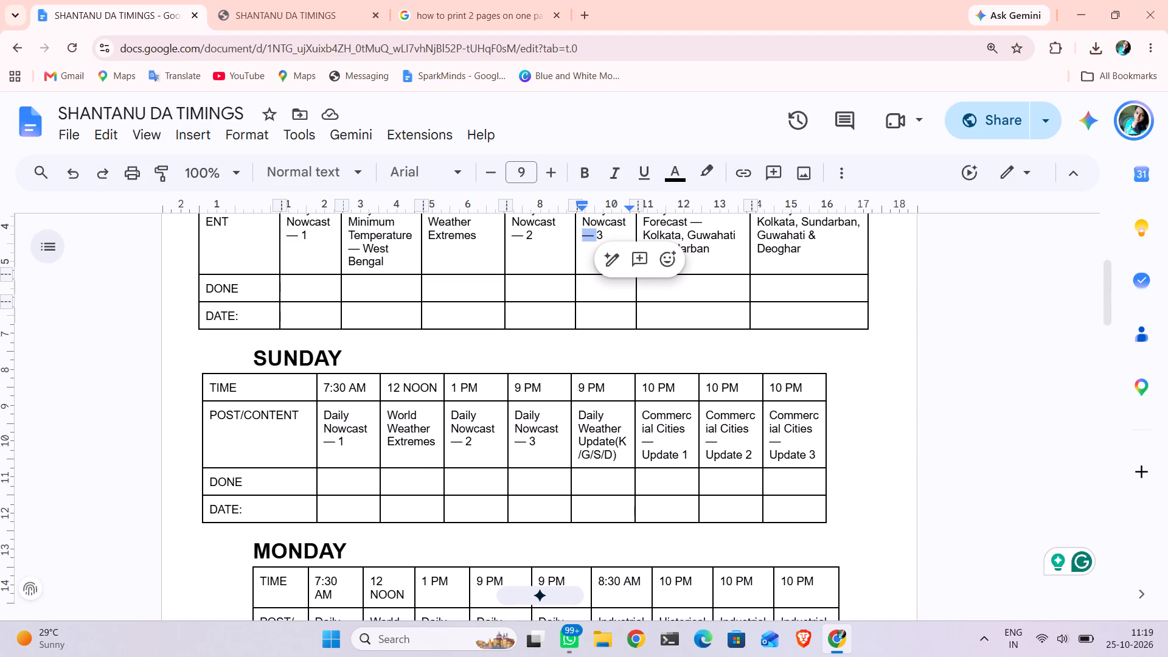
pyautogui.scroll(-1, 172, 342)
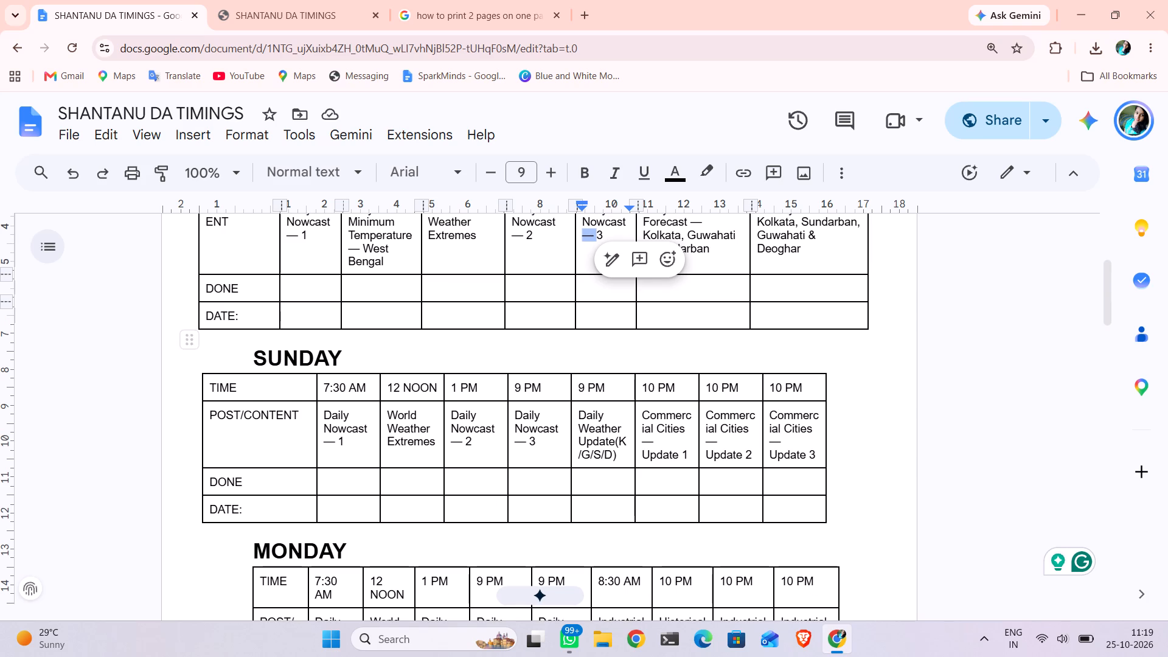
pyautogui.scroll(-2, 172, 342)
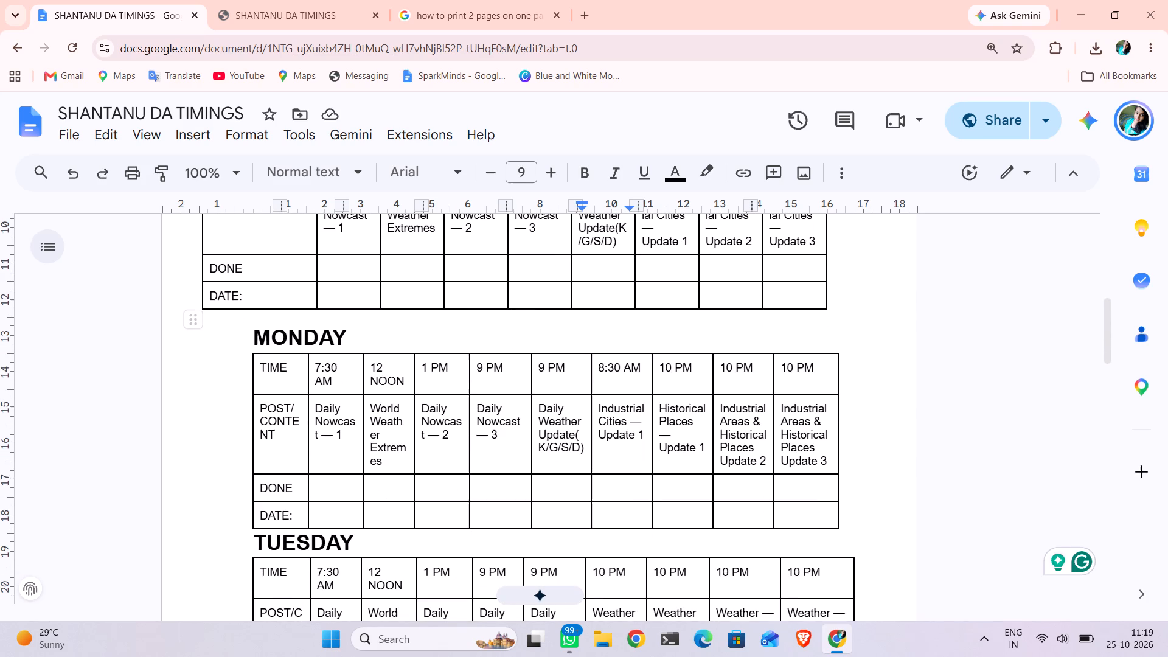
pyautogui.click(89, 429)
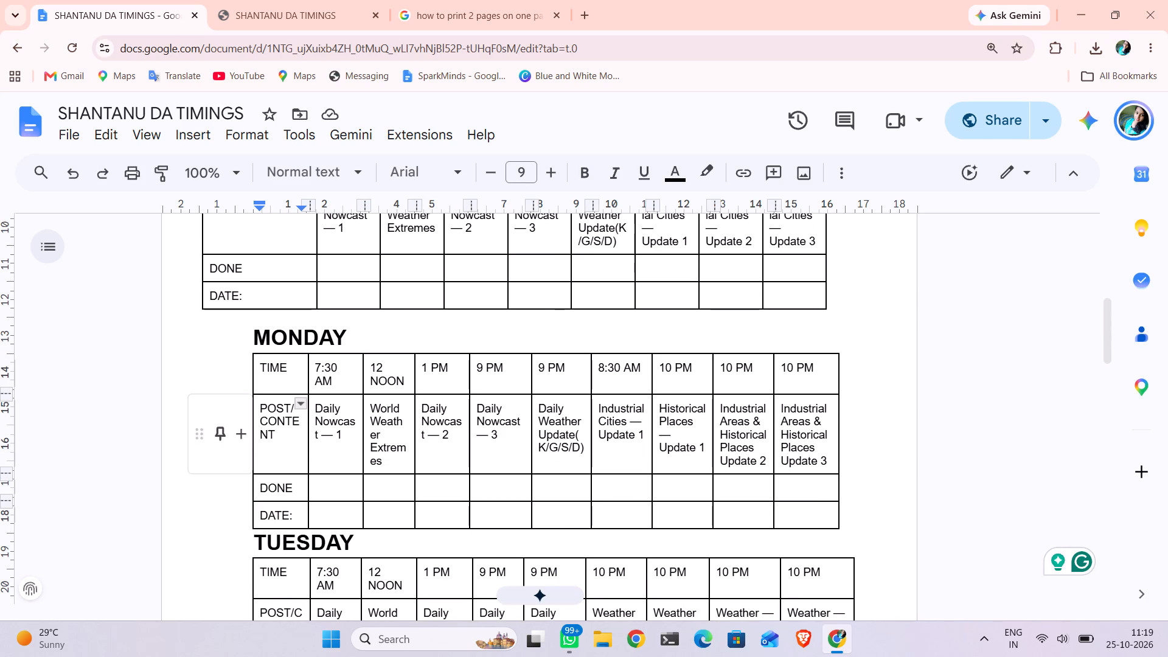
pyautogui.moveTo(255, 420); pyautogui.dragTo(201, 417)
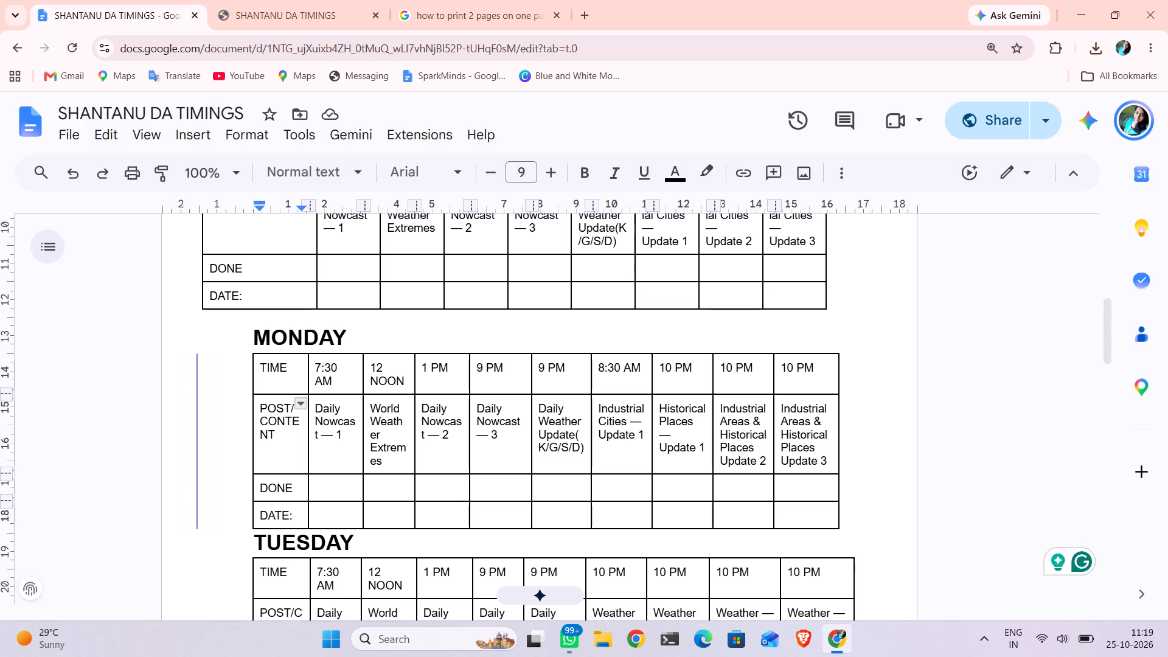
pyautogui.moveTo(201, 417); pyautogui.dragTo(206, 417)
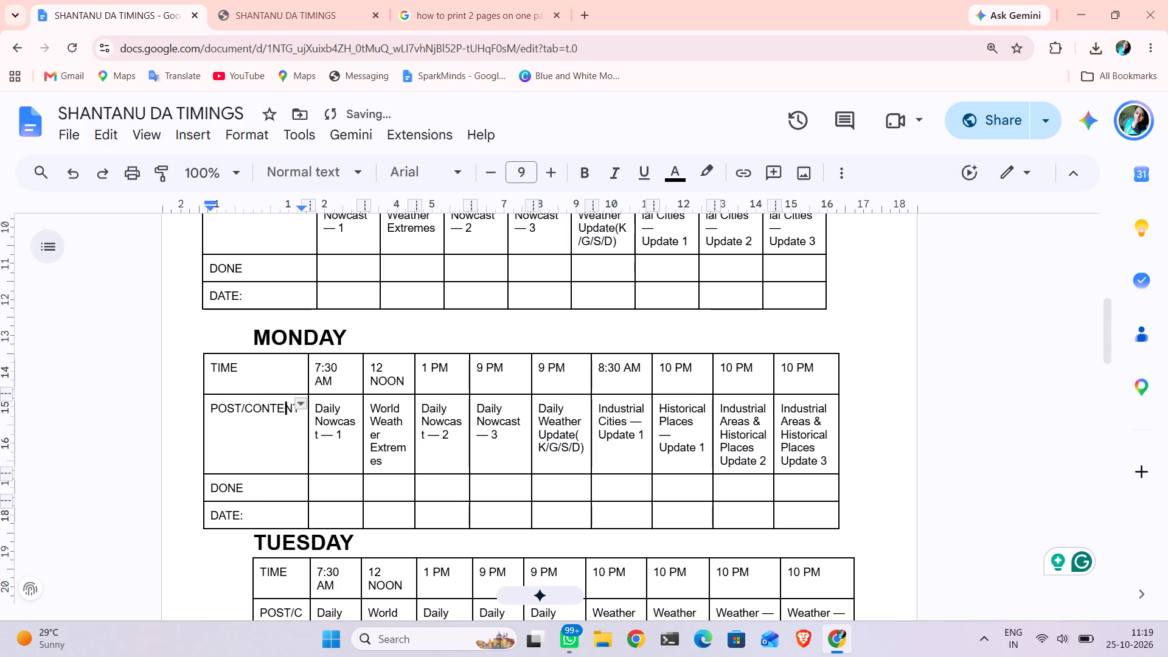
# Narrow the Monday table's first column, widen the 7:30 AM and 12 NOON columns, and extend the last 10 PM column into the margin.
pyautogui.moveTo(309, 425); pyautogui.dragTo(289, 423)
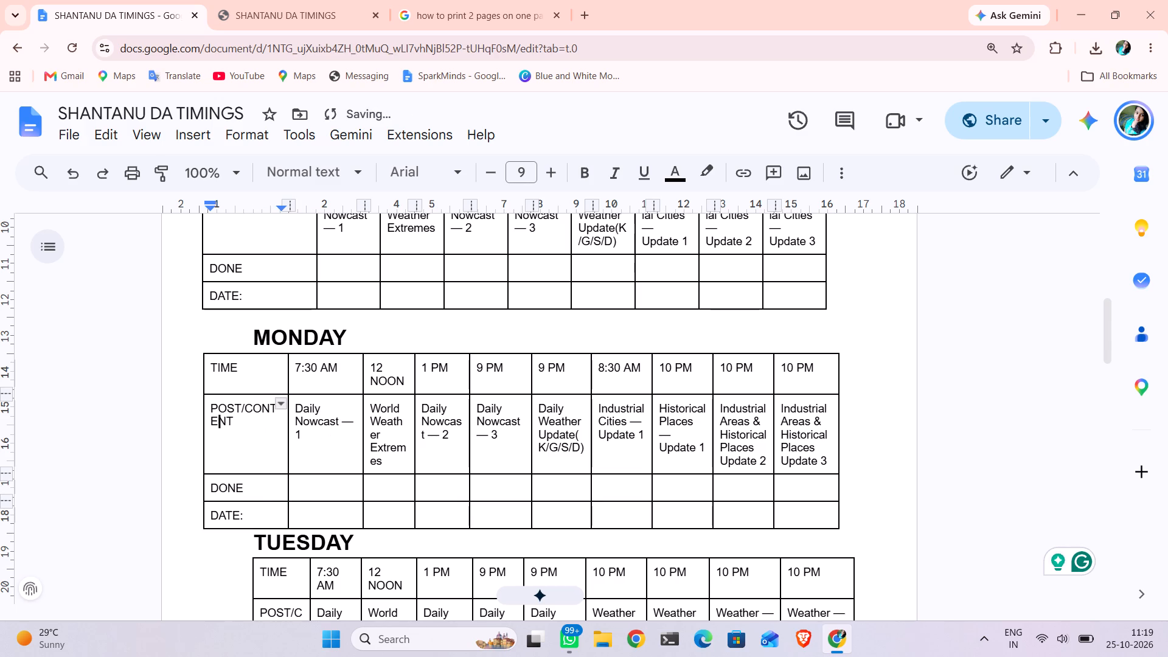
pyautogui.moveTo(361, 425); pyautogui.dragTo(351, 425)
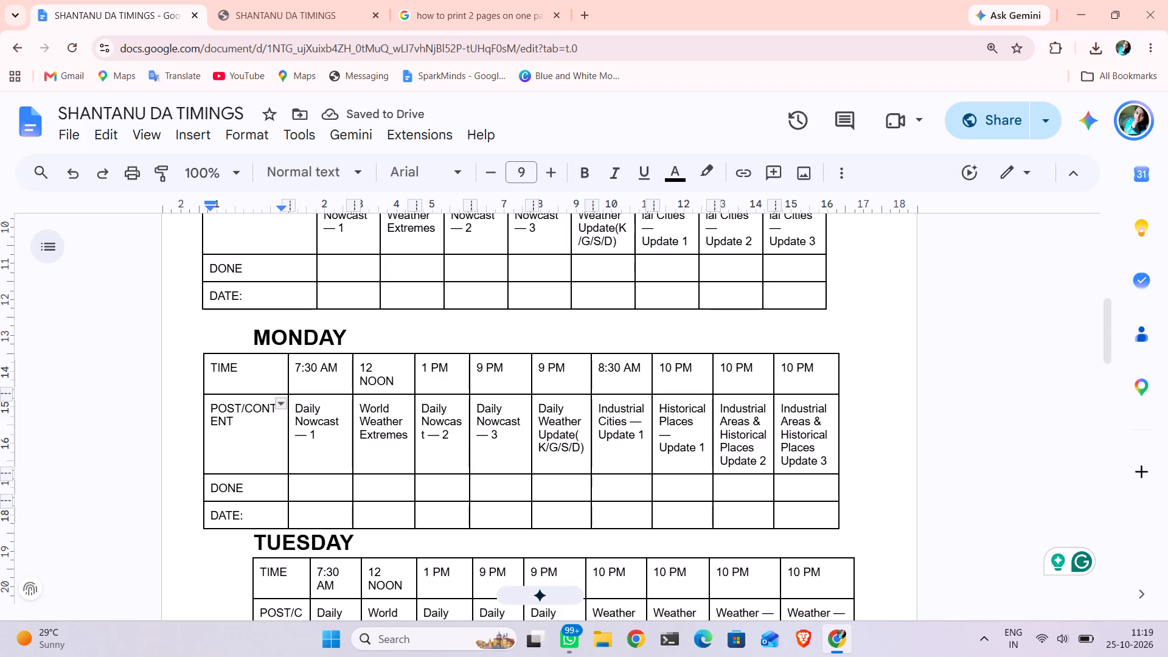
pyautogui.moveTo(841, 401); pyautogui.dragTo(869, 402)
# Extend the Sunday table's last 10 PM column into the margin, roughly in line with the Saturday table's outer edge.
pyautogui.scroll(2, 869, 402)
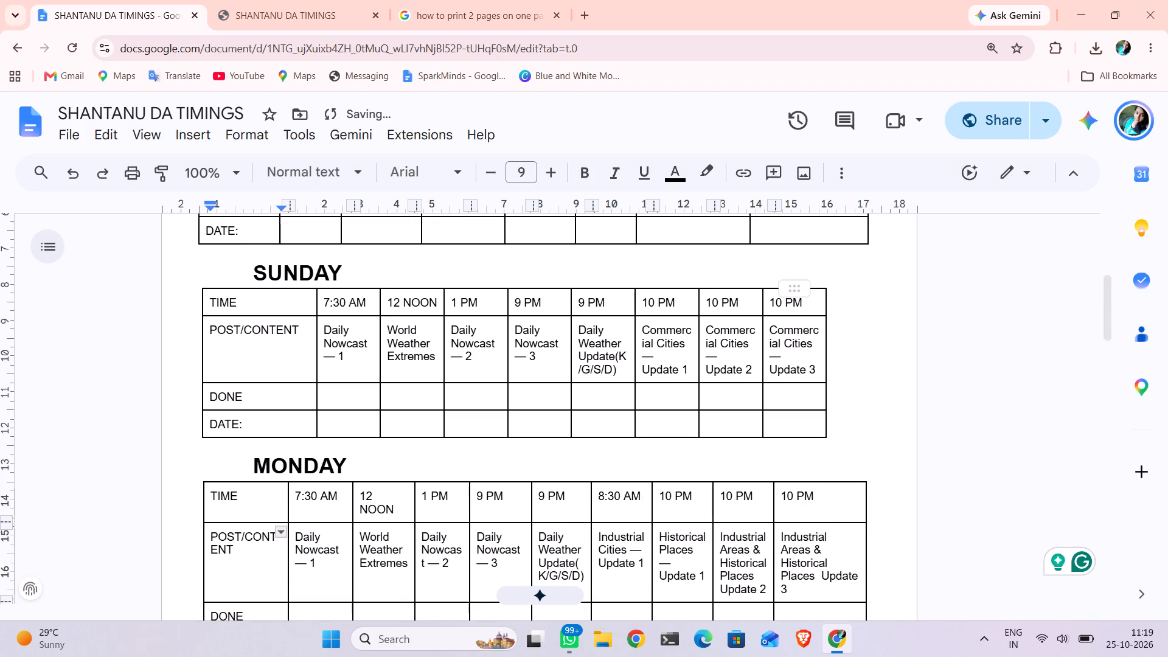
pyautogui.click(846, 335)
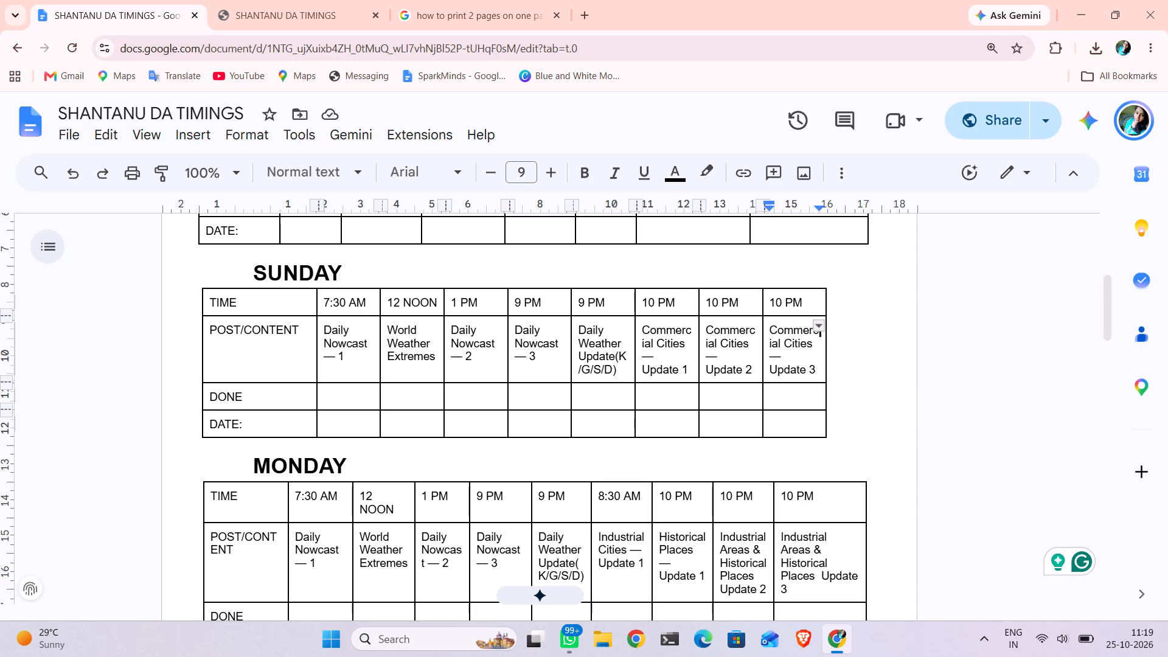
pyautogui.moveTo(824, 341); pyautogui.dragTo(839, 344)
pyautogui.moveTo(841, 353); pyautogui.dragTo(853, 355)
pyautogui.moveTo(831, 389); pyautogui.dragTo(849, 386)
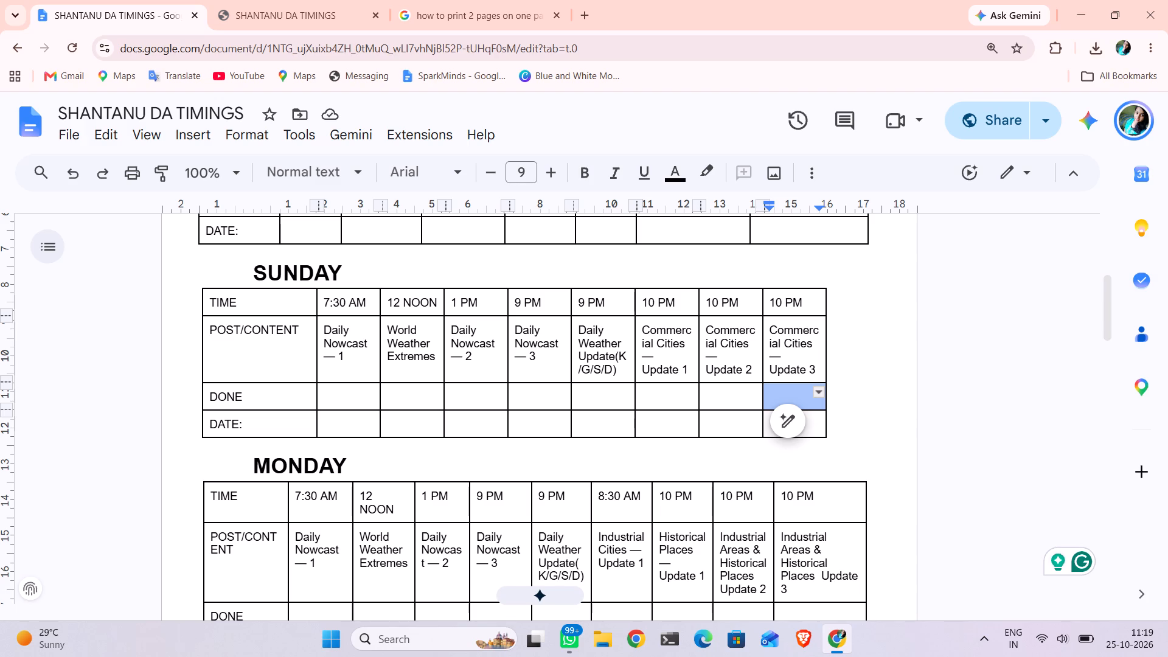
pyautogui.moveTo(828, 380); pyautogui.dragTo(874, 377)
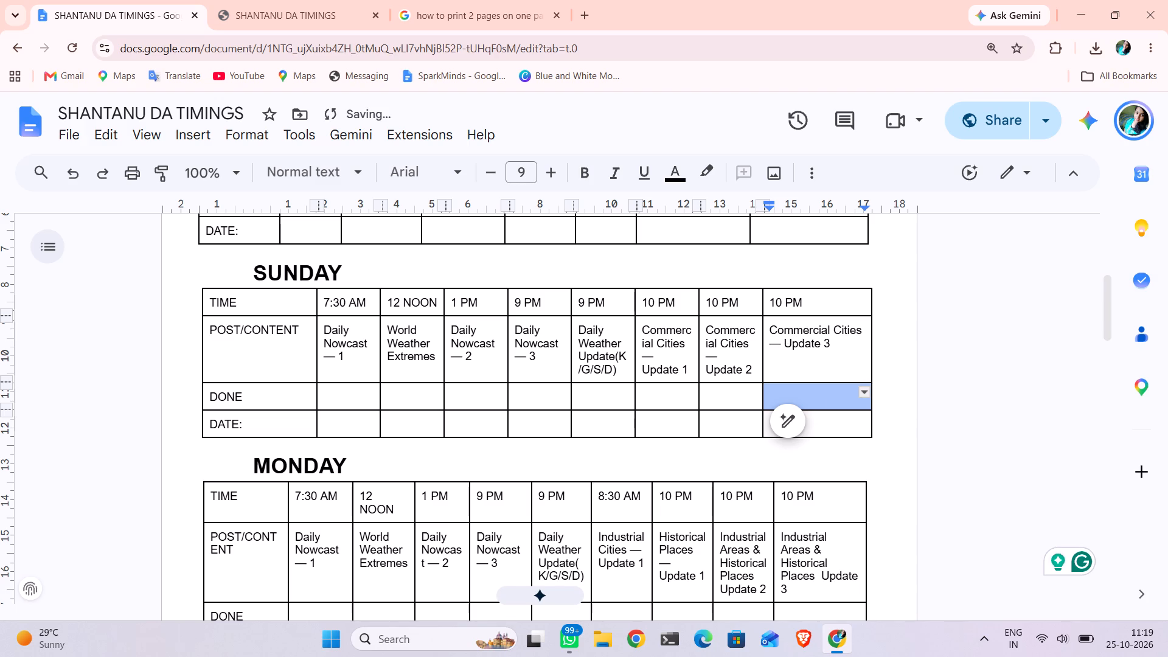
# Widen the Sunday table's first two 10 PM columns, taking space from the last 10 PM column and the second 9 PM column.
pyautogui.moveTo(763, 364); pyautogui.dragTo(779, 366)
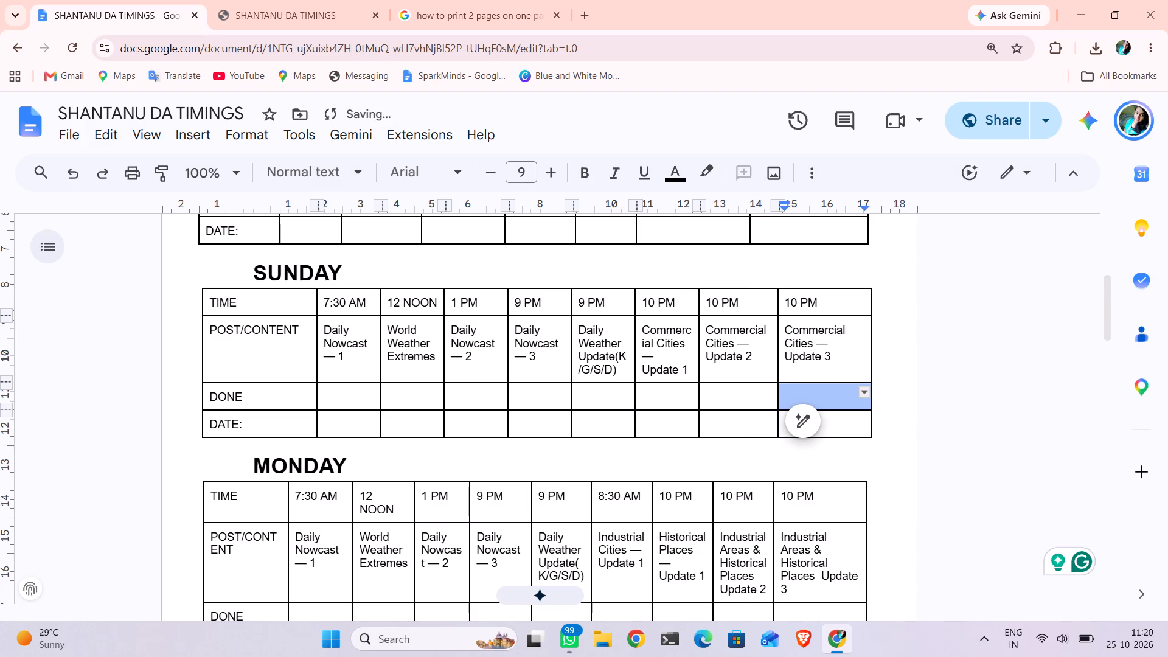
pyautogui.click(698, 368)
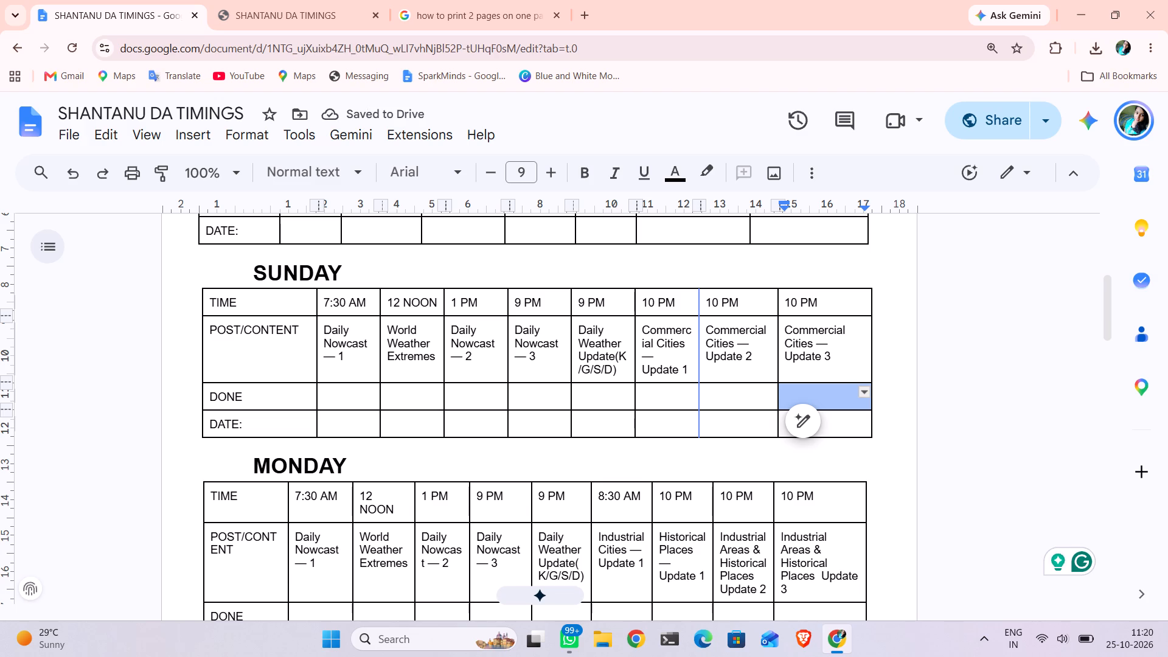
pyautogui.click(634, 371)
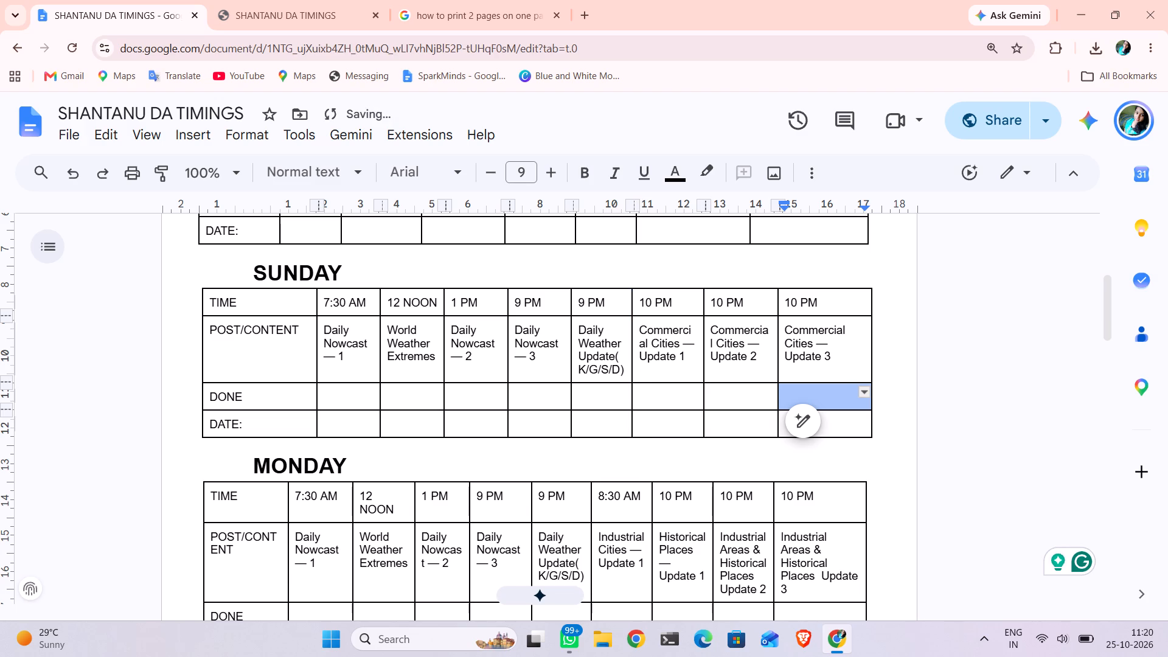
# Widen the Sunday table's second 9 PM column by moving the border between the two 9 PM columns leftward.
pyautogui.moveTo(574, 366); pyautogui.dragTo(566, 366)
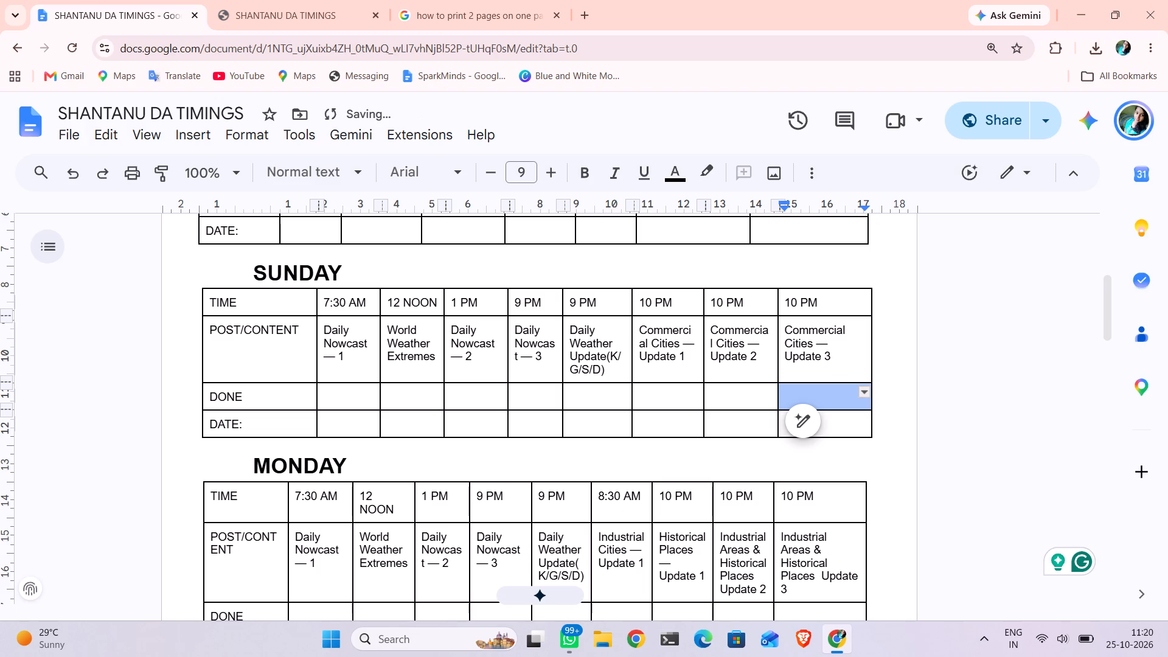
pyautogui.moveTo(566, 366); pyautogui.dragTo(560, 364)
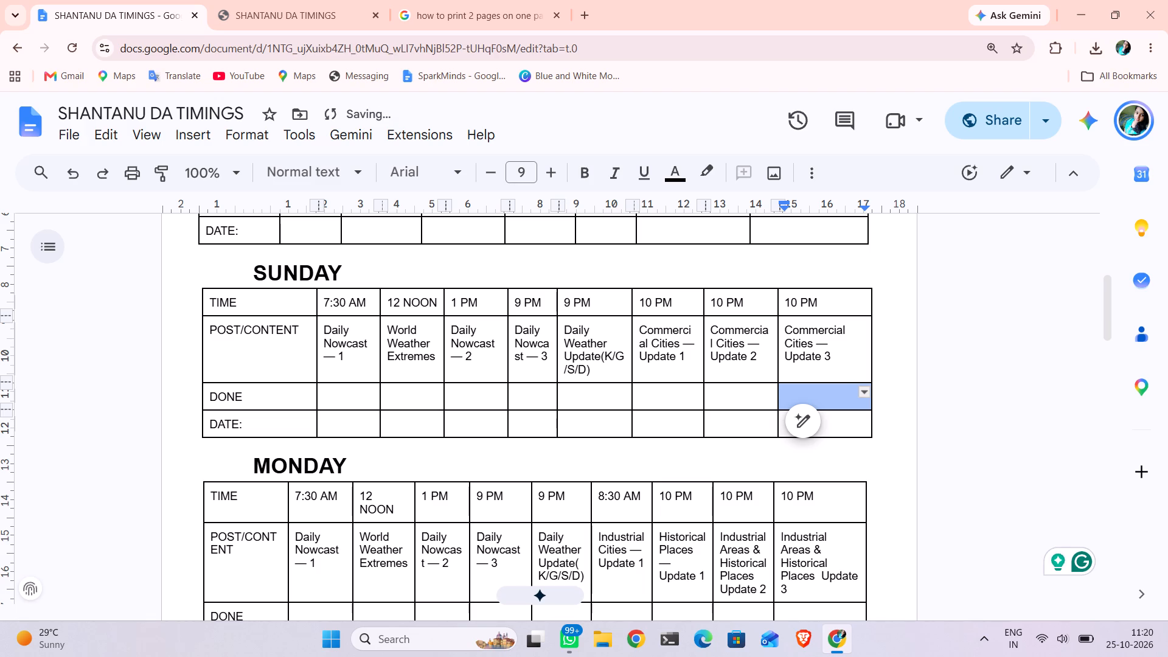
pyautogui.moveTo(560, 364); pyautogui.dragTo(554, 366)
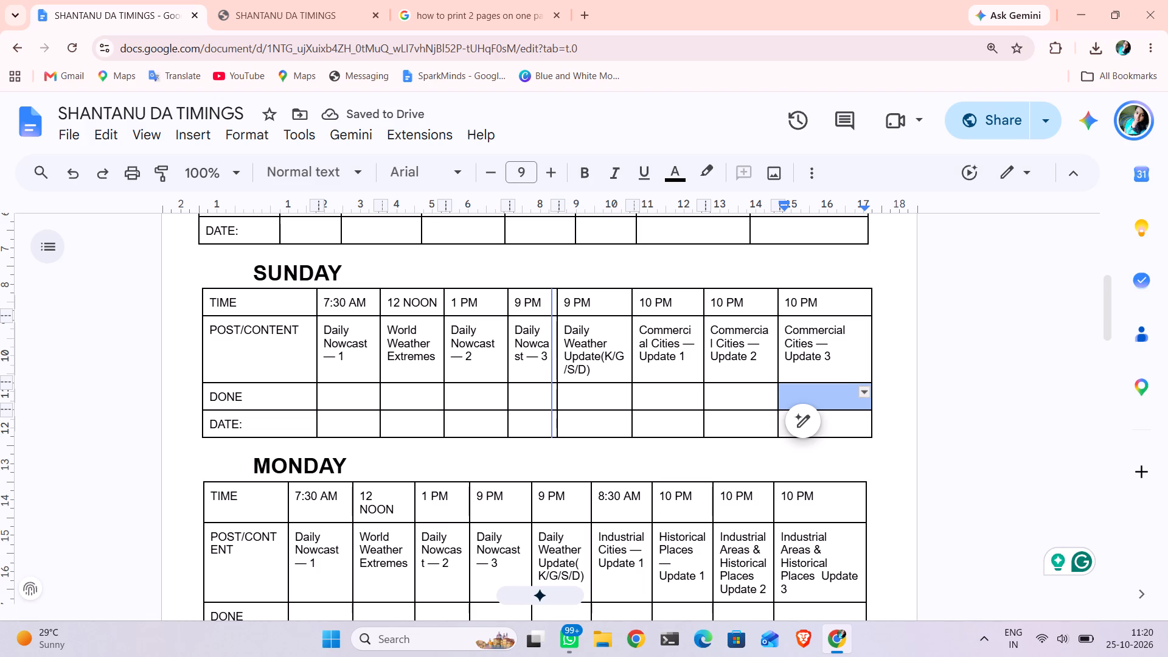
pyautogui.moveTo(554, 366); pyautogui.dragTo(552, 366)
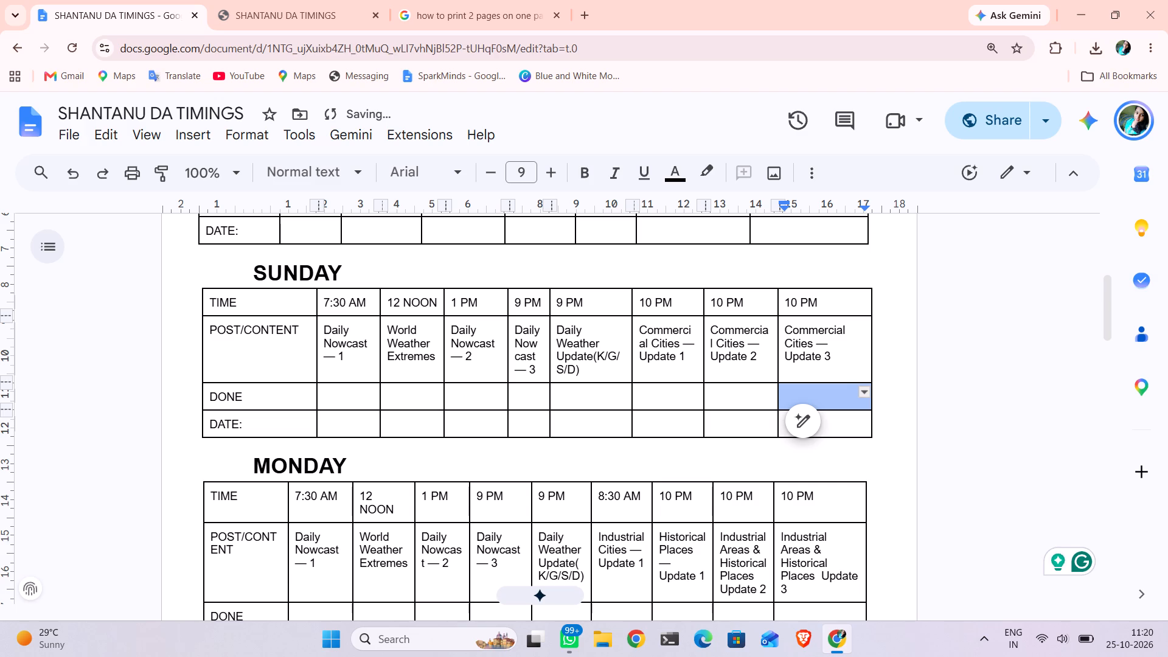
# Narrow the Sunday table's first column and shift the 7:30 AM and 12 NOON borders leftward, giving 12 NOON and 1 PM more width.
pyautogui.moveTo(318, 355); pyautogui.dragTo(282, 361)
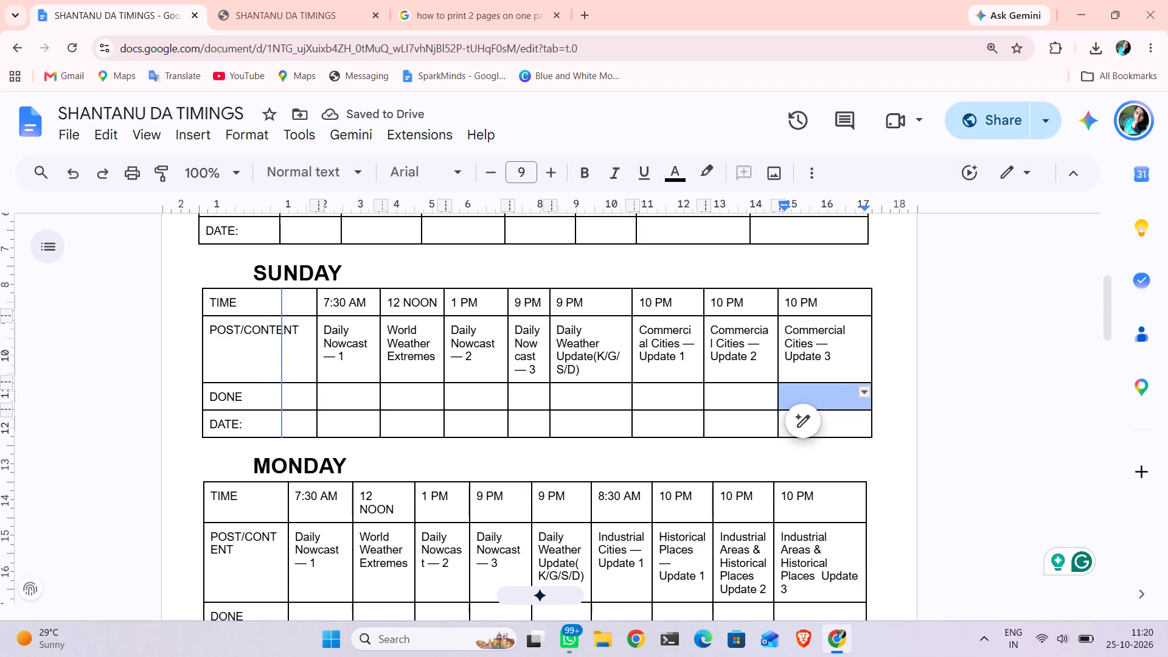
pyautogui.moveTo(282, 361); pyautogui.dragTo(282, 361)
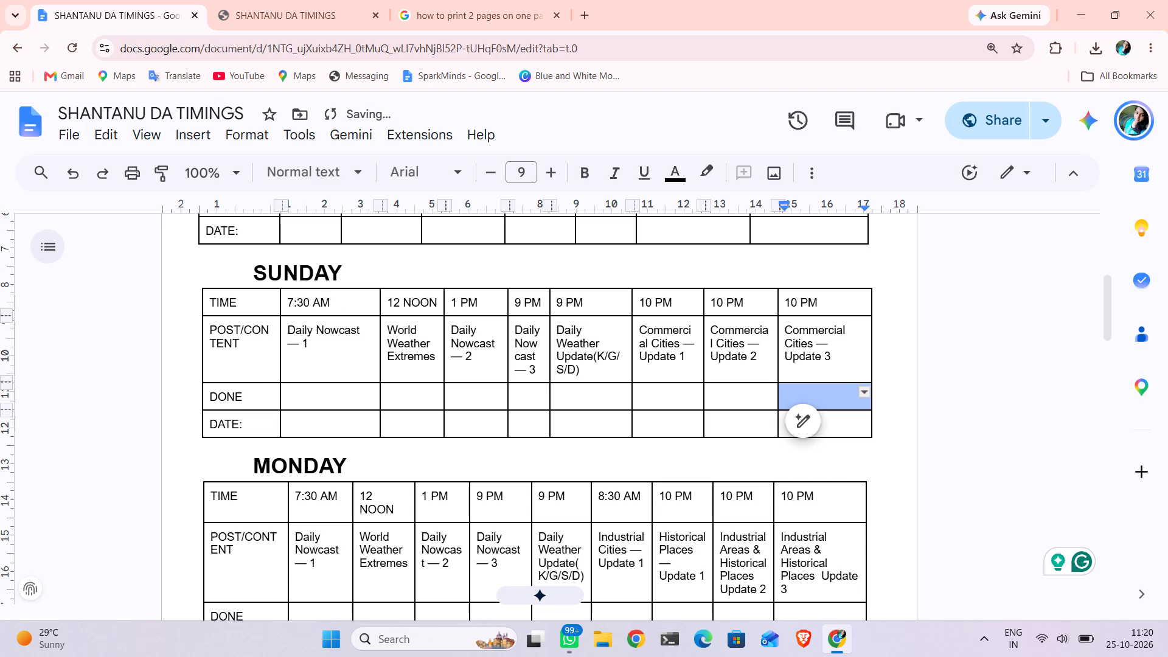
pyautogui.moveTo(381, 363); pyautogui.dragTo(367, 363)
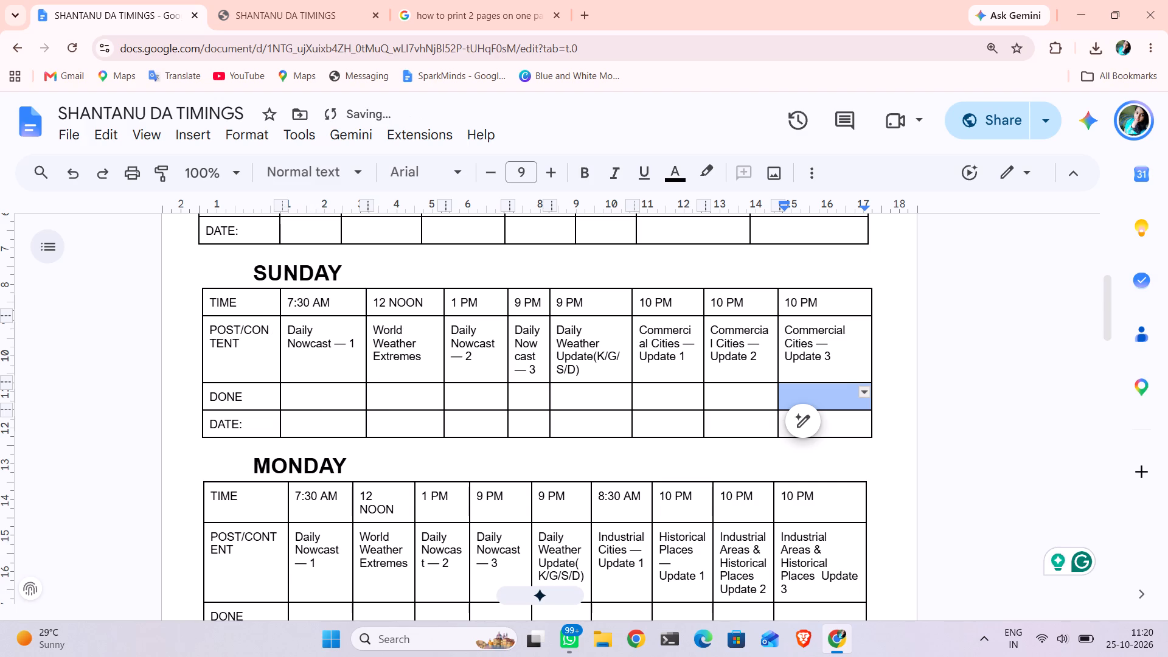
pyautogui.moveTo(442, 362); pyautogui.dragTo(422, 363)
pyautogui.moveTo(422, 363); pyautogui.dragTo(422, 362)
pyautogui.moveTo(367, 364); pyautogui.dragTo(342, 370)
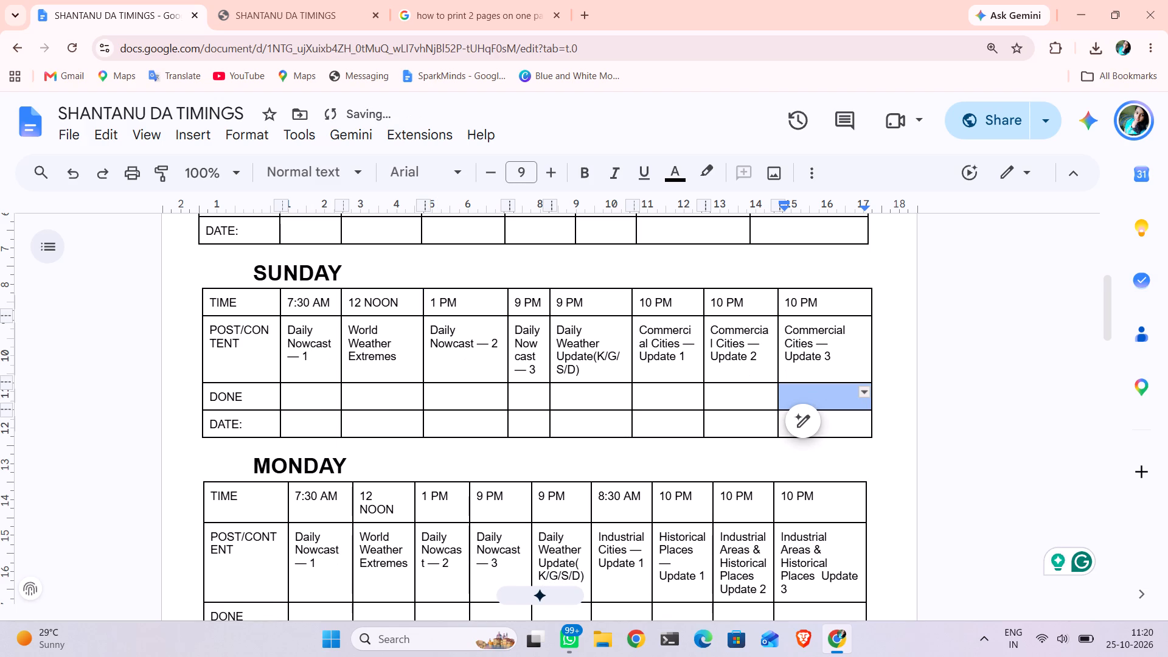
# Shift the Sunday table's 12 NOON, 1 PM and first 9 PM borders leftward, giving the Daily Weather Update column more width.
pyautogui.moveTo(506, 353); pyautogui.dragTo(488, 352)
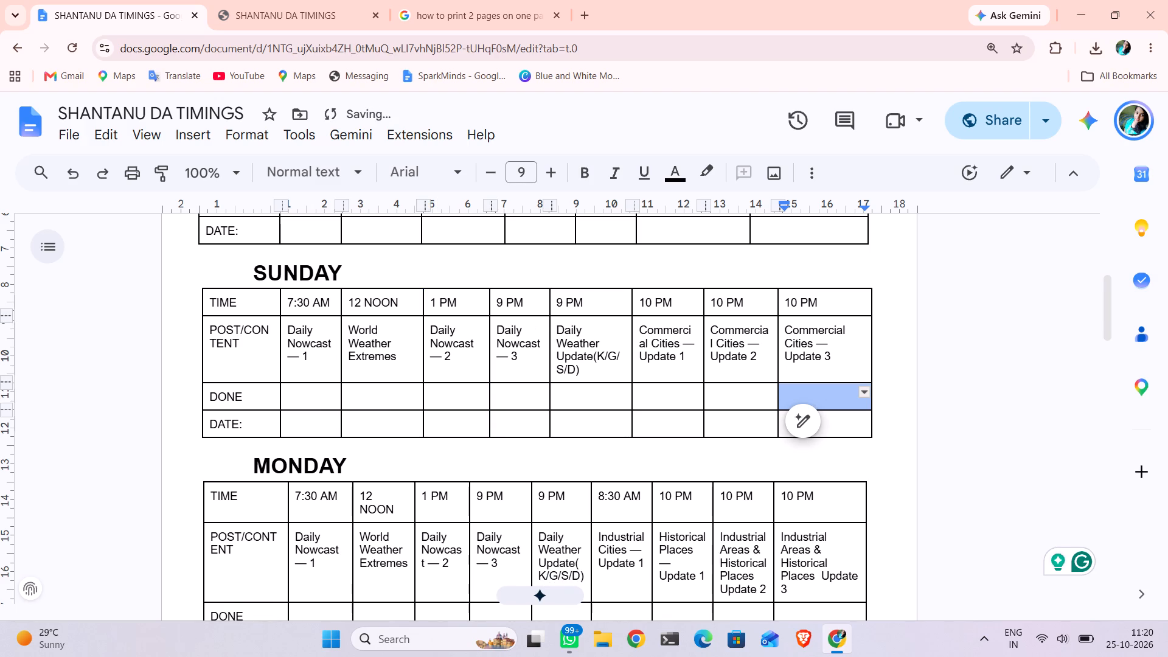
pyautogui.moveTo(549, 374); pyautogui.dragTo(528, 375)
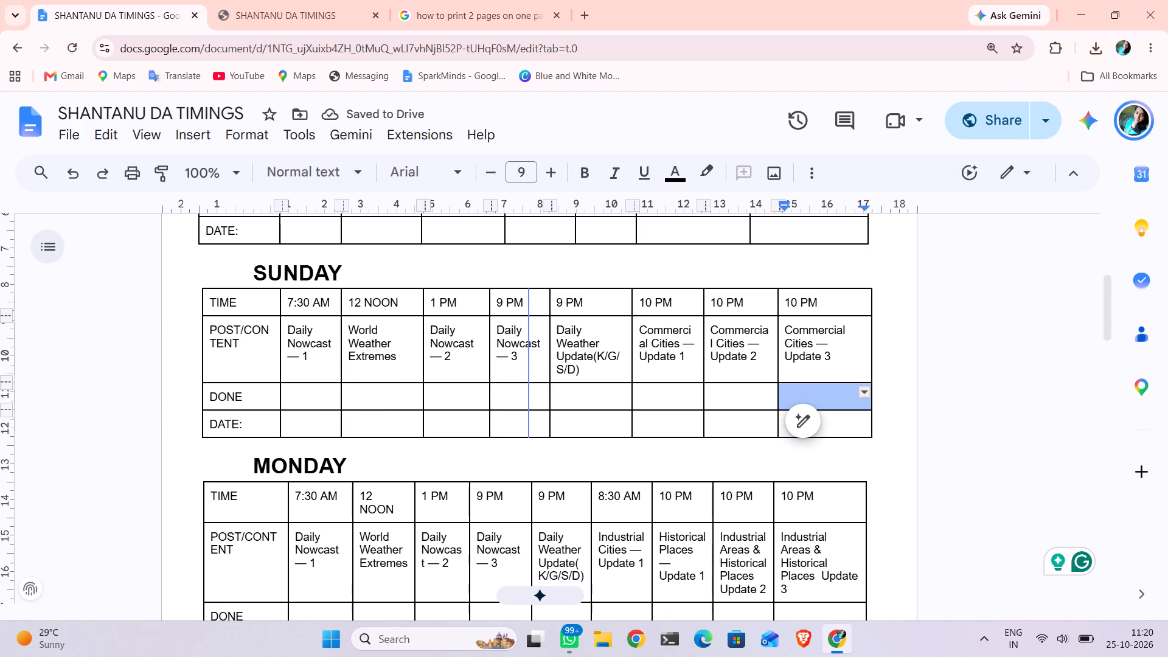
pyautogui.moveTo(528, 375); pyautogui.dragTo(529, 375)
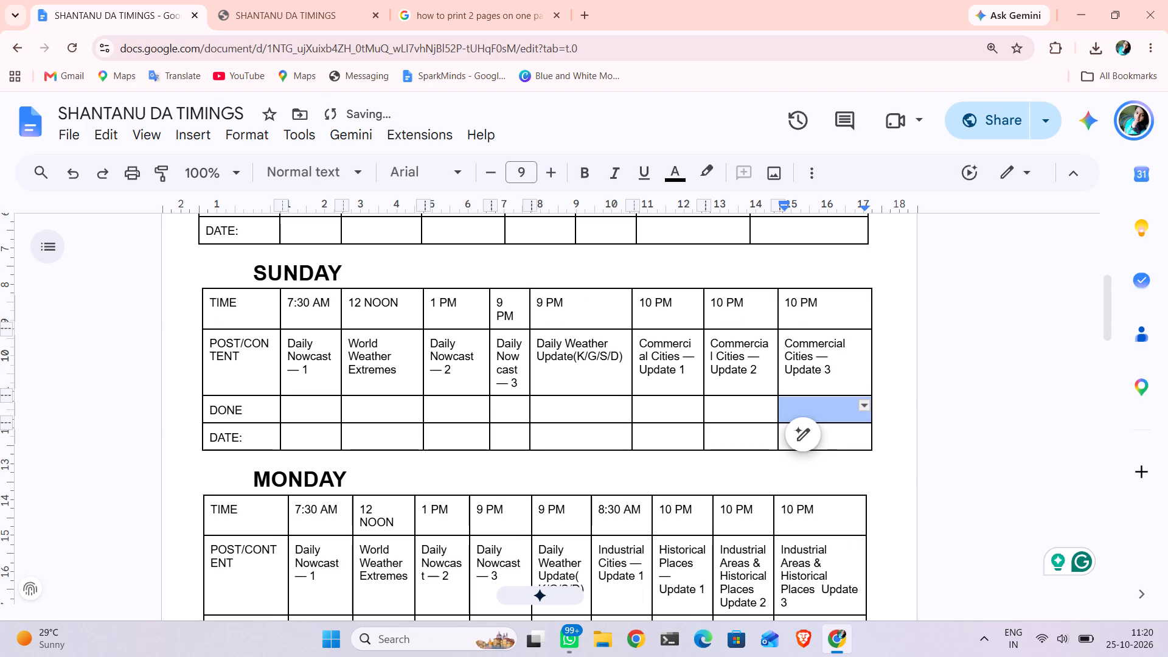
pyautogui.moveTo(492, 374); pyautogui.dragTo(468, 376)
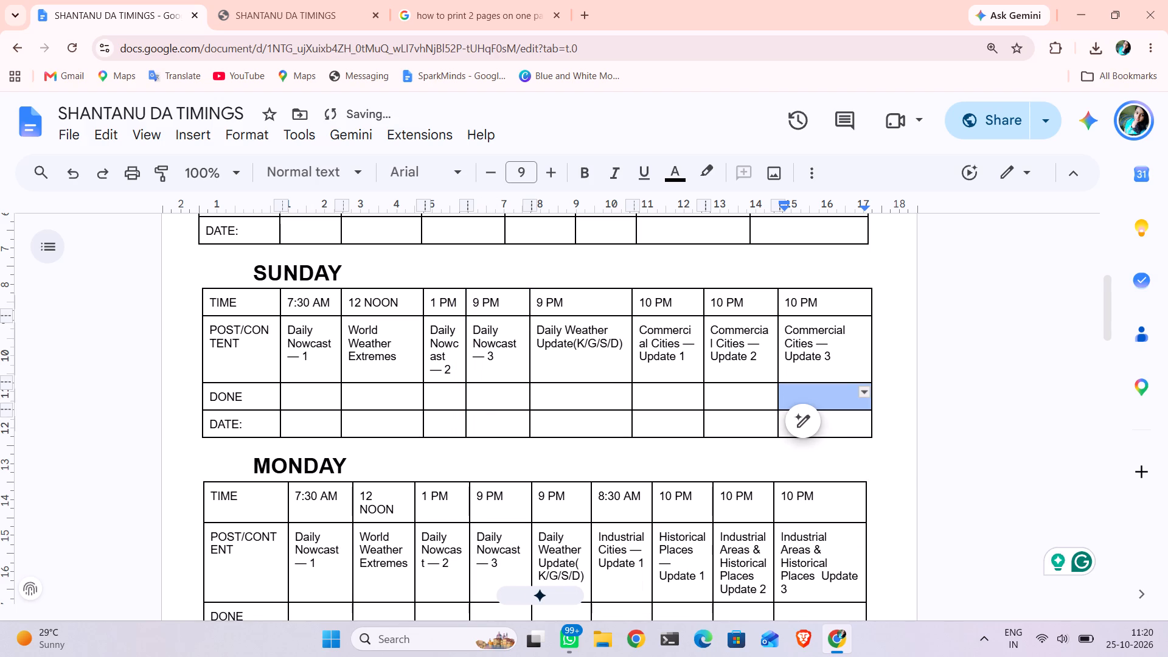
pyautogui.moveTo(426, 366); pyautogui.dragTo(412, 363)
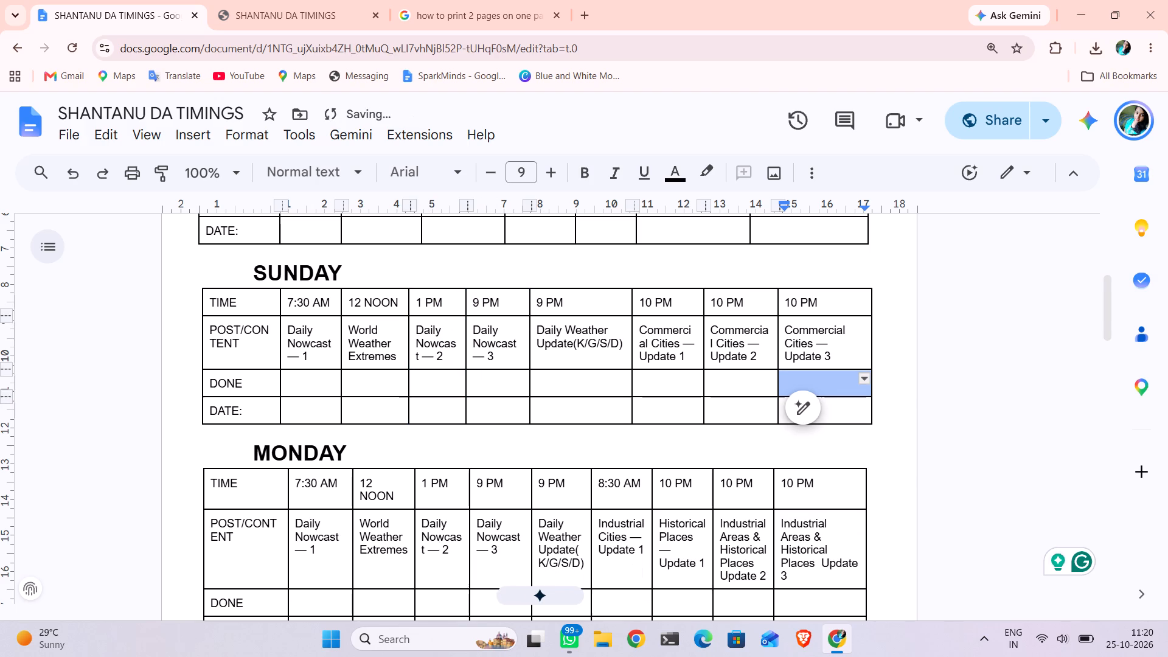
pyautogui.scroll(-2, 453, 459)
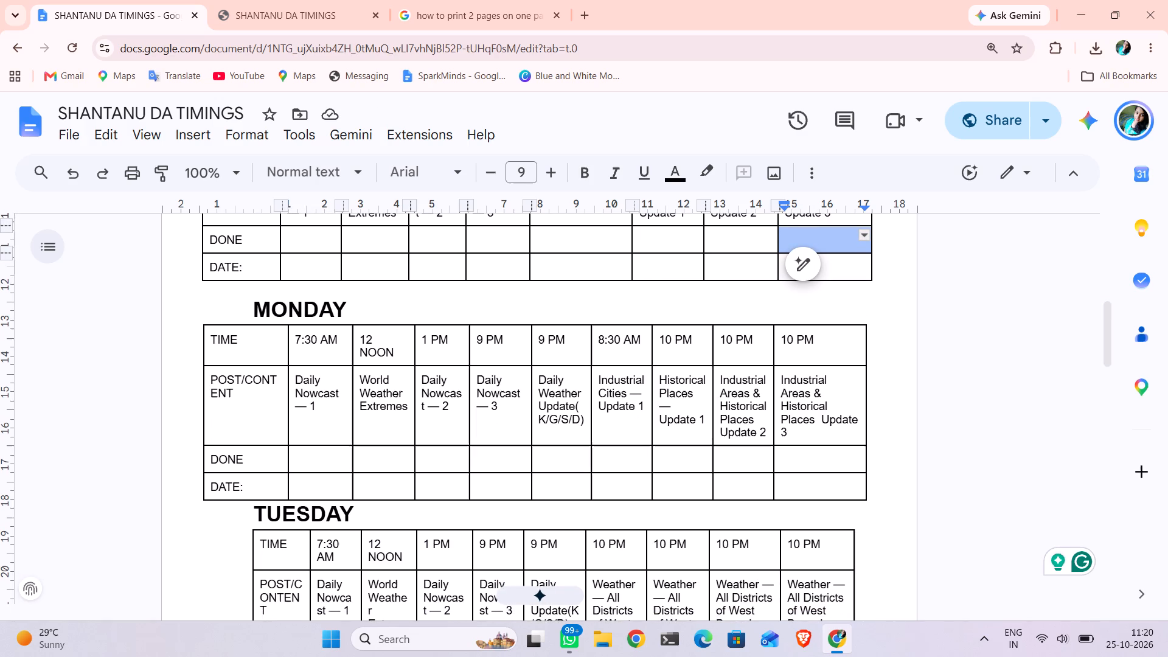
# Extend the Tuesday table's left edge to line up with the Monday table and narrow its first column, giving 7:30 AM more width.
pyautogui.scroll(-2, 298, 495)
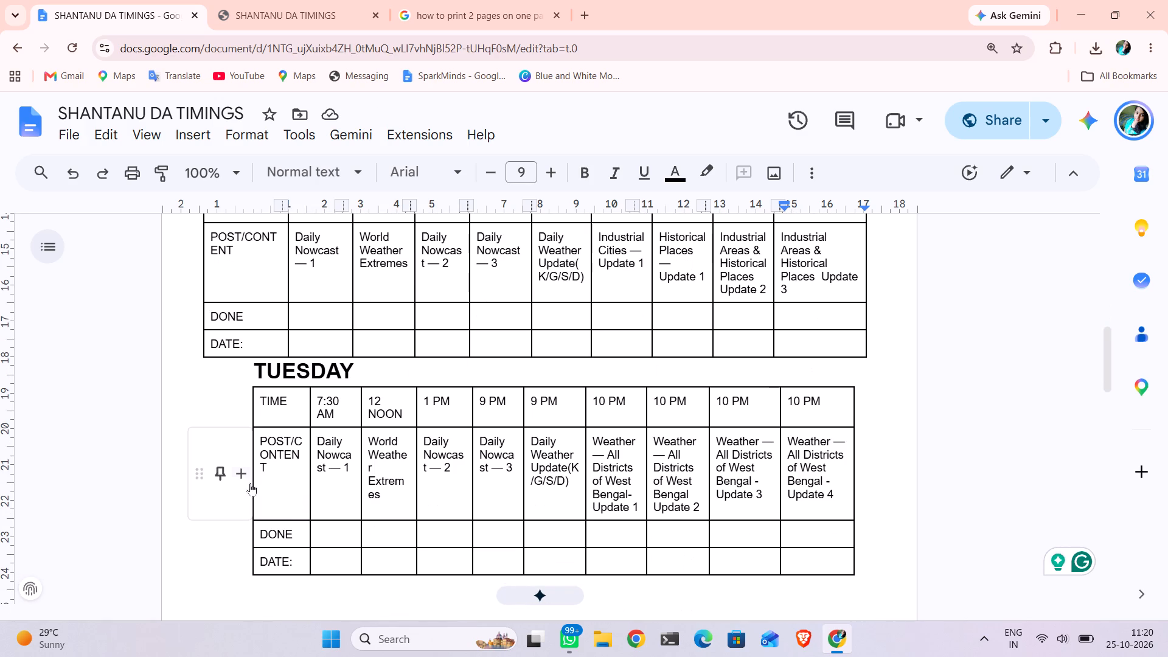
pyautogui.moveTo(254, 481); pyautogui.dragTo(214, 485)
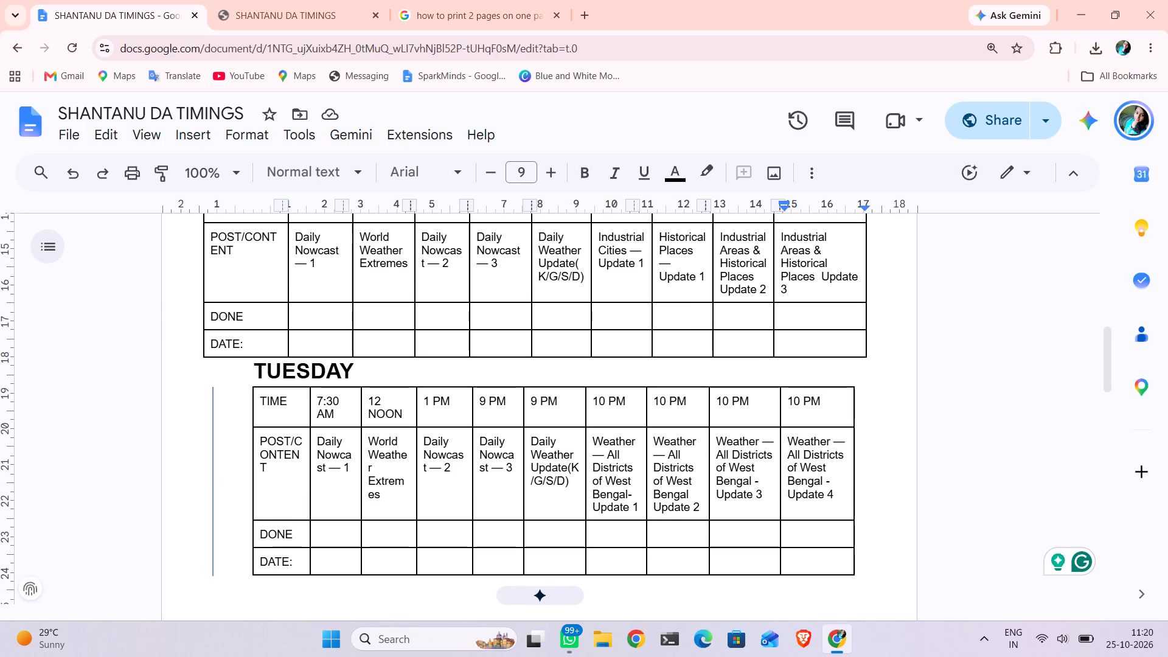
pyautogui.moveTo(214, 485); pyautogui.dragTo(206, 482)
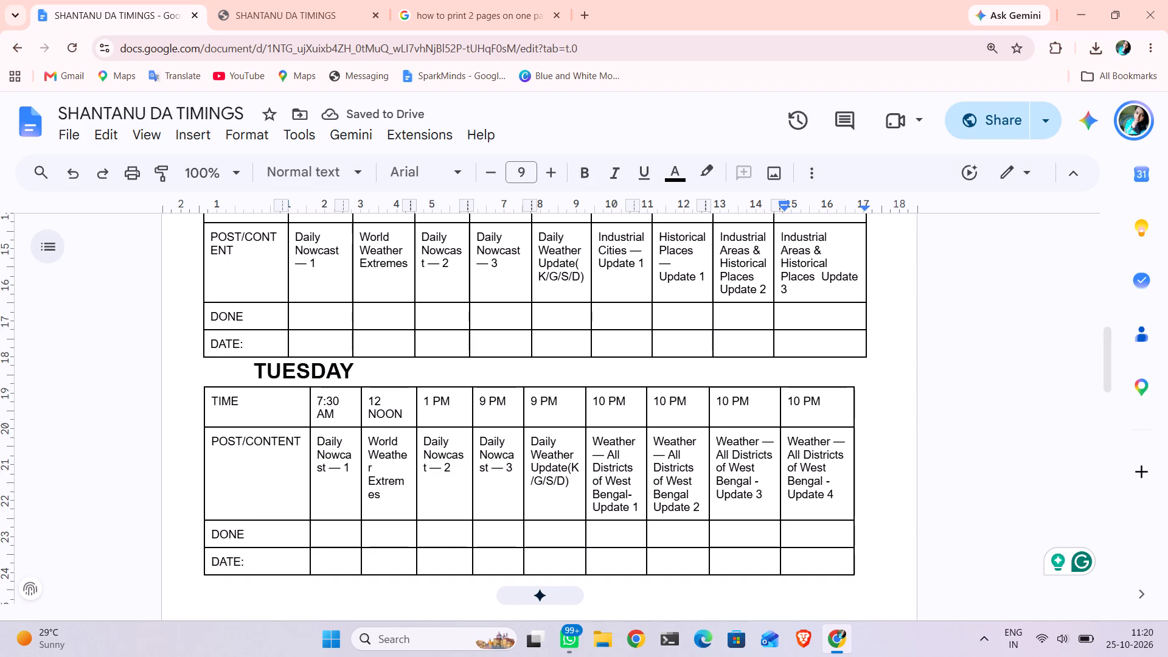
pyautogui.moveTo(308, 474); pyautogui.dragTo(298, 472)
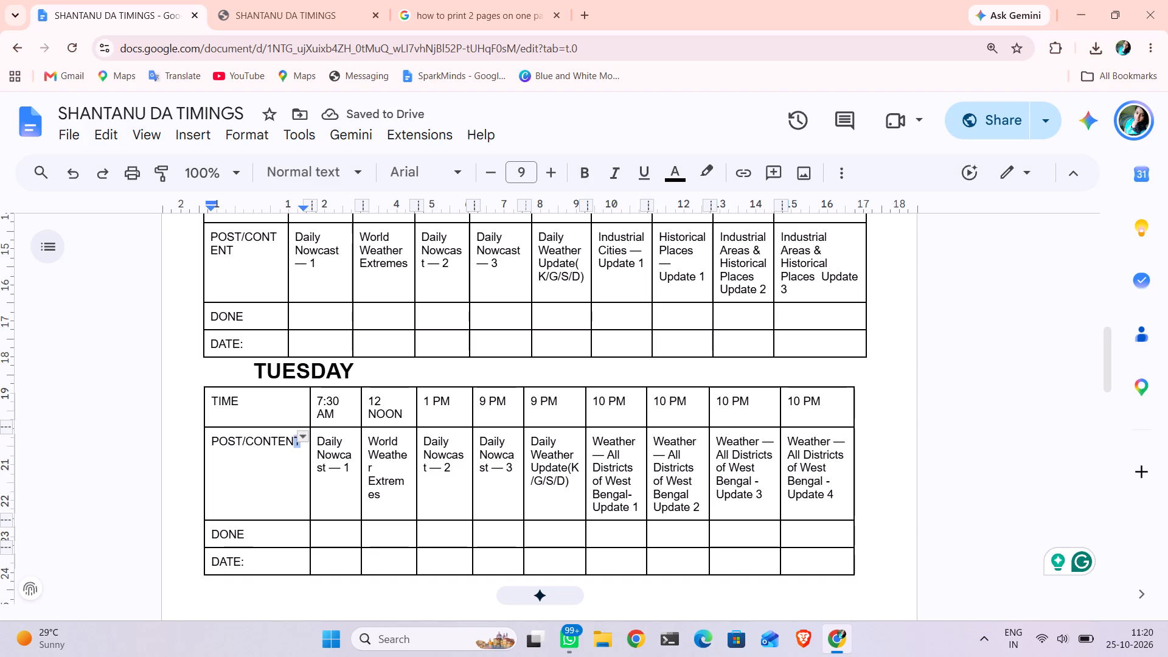
pyautogui.moveTo(311, 485); pyautogui.dragTo(307, 485)
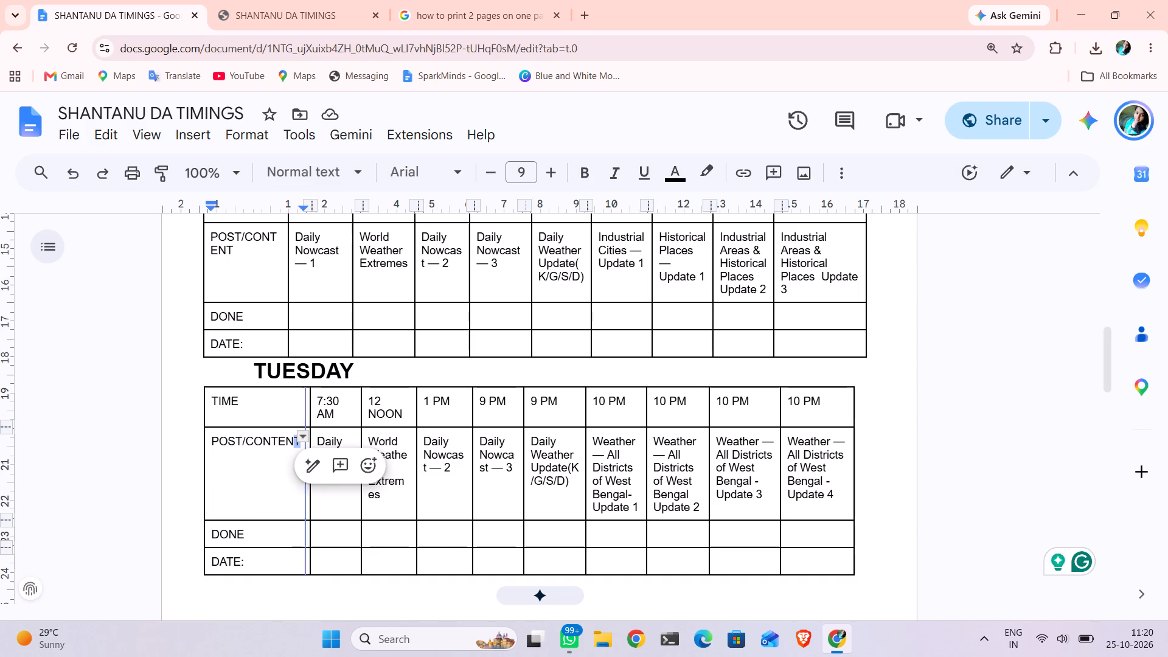
pyautogui.moveTo(307, 485); pyautogui.dragTo(301, 483)
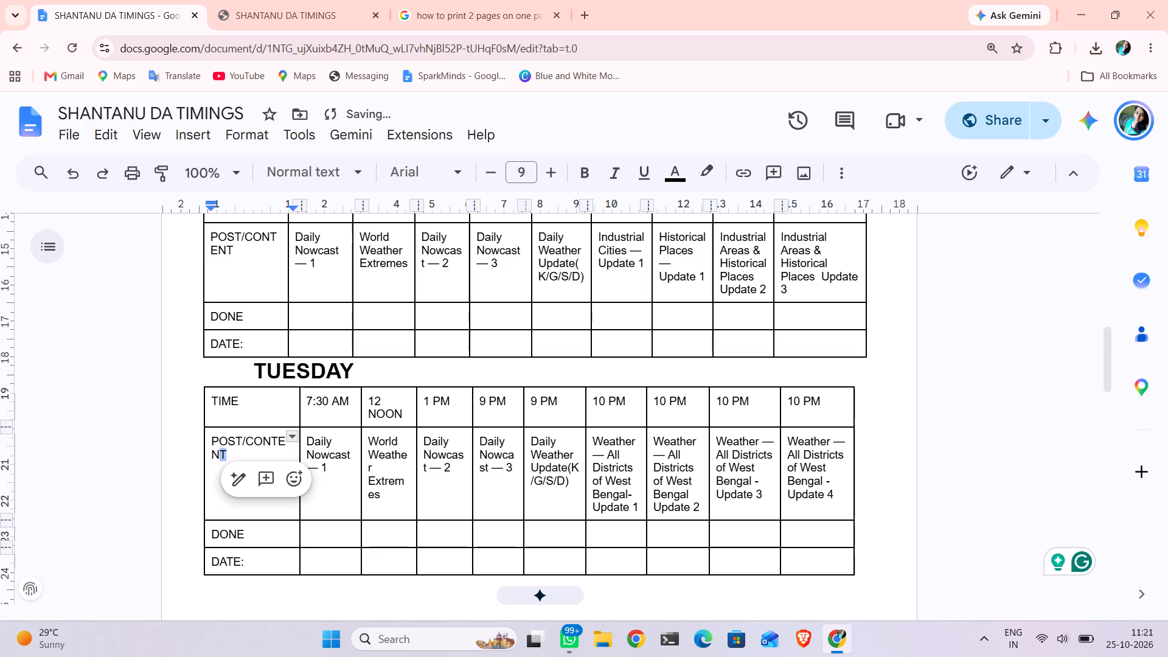
# Extend the Tuesday table's right edge outward and shift the border between the last two 10 PM columns rightward, widening both columns.
pyautogui.moveTo(855, 460); pyautogui.dragTo(871, 461)
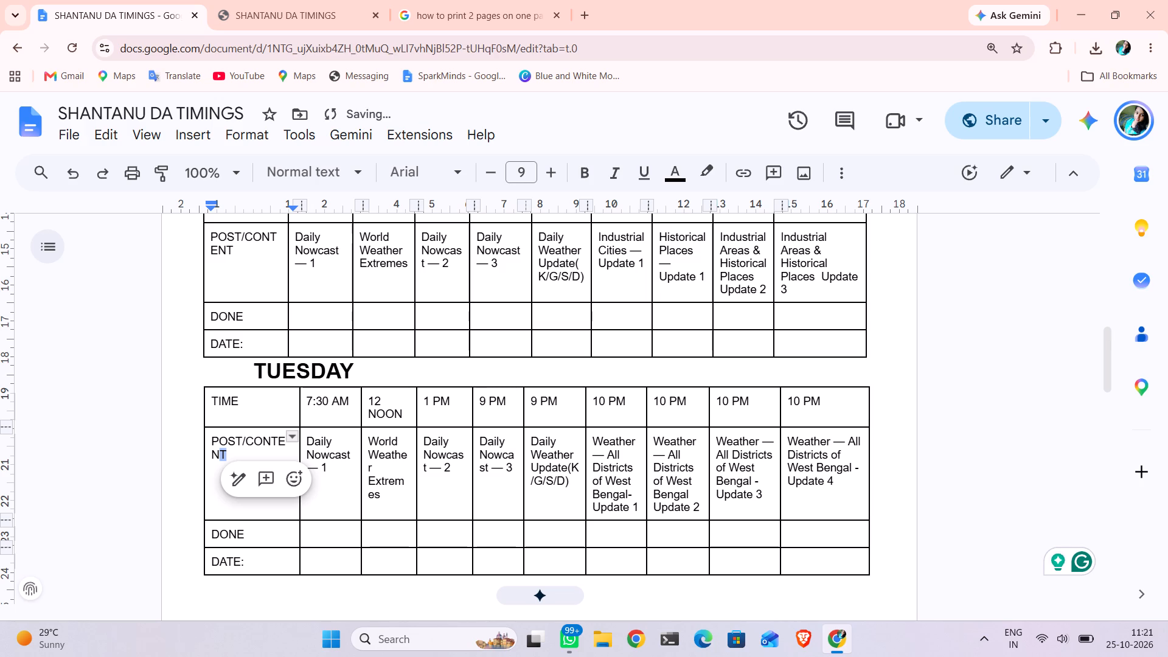
pyautogui.click(780, 476)
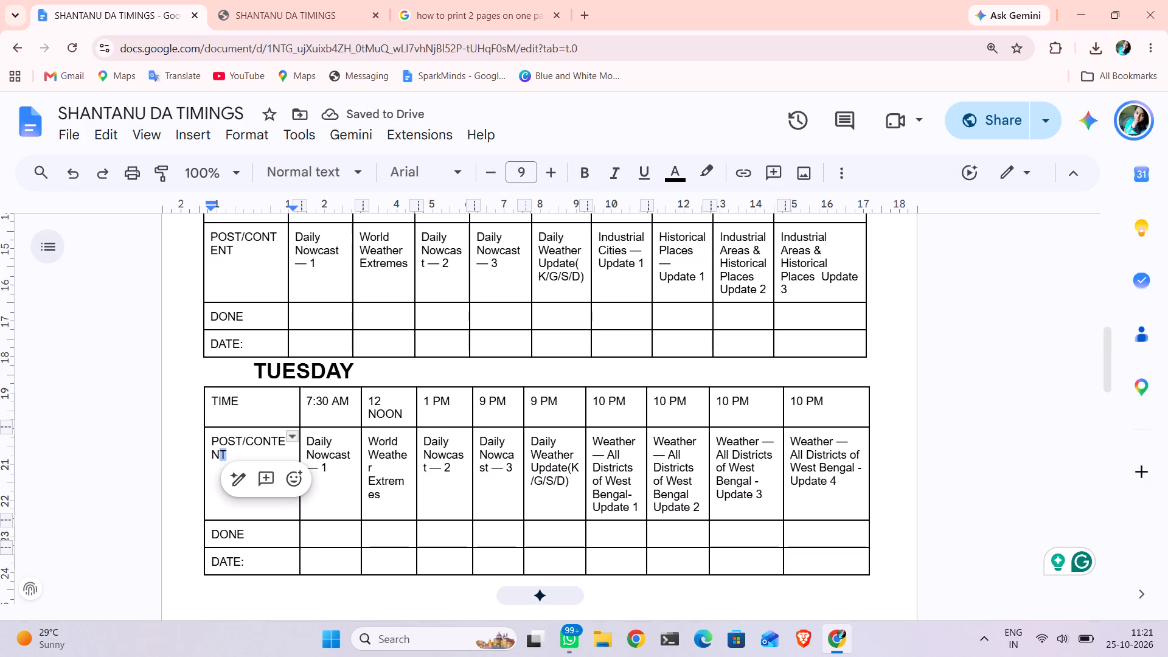
pyautogui.click(783, 481)
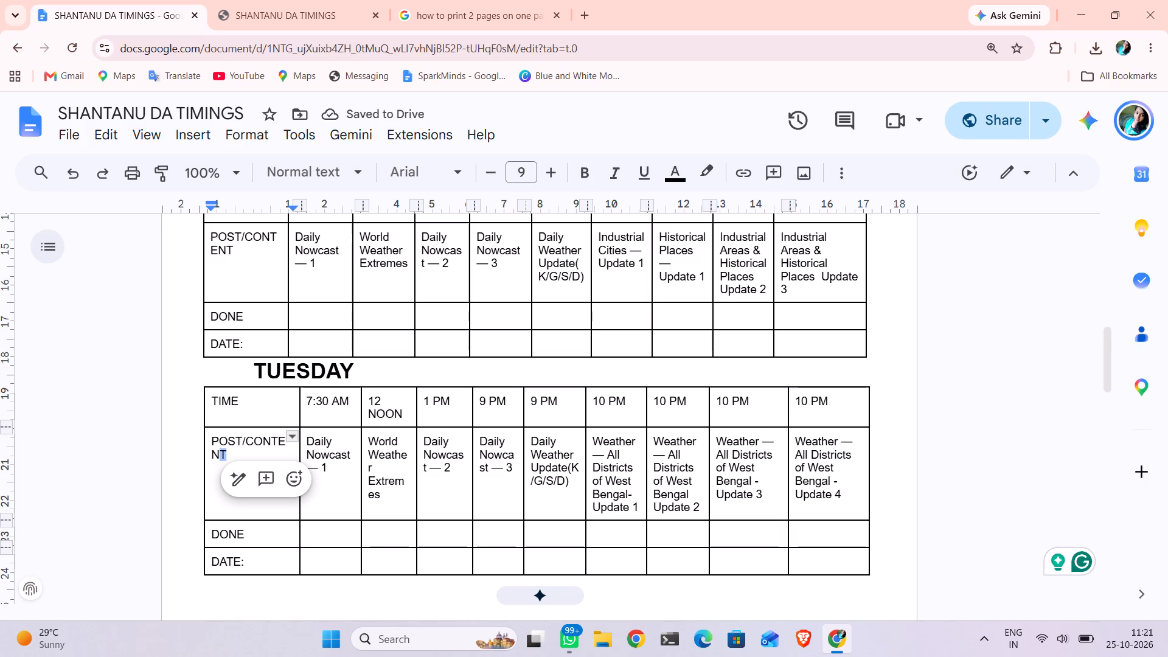
# Widen the Tuesday table's first two 10 PM columns by shifting their left borders leftward, taking space from the second 9 PM column.
pyautogui.moveTo(646, 482); pyautogui.dragTo(623, 485)
pyautogui.moveTo(623, 485); pyautogui.dragTo(630, 490)
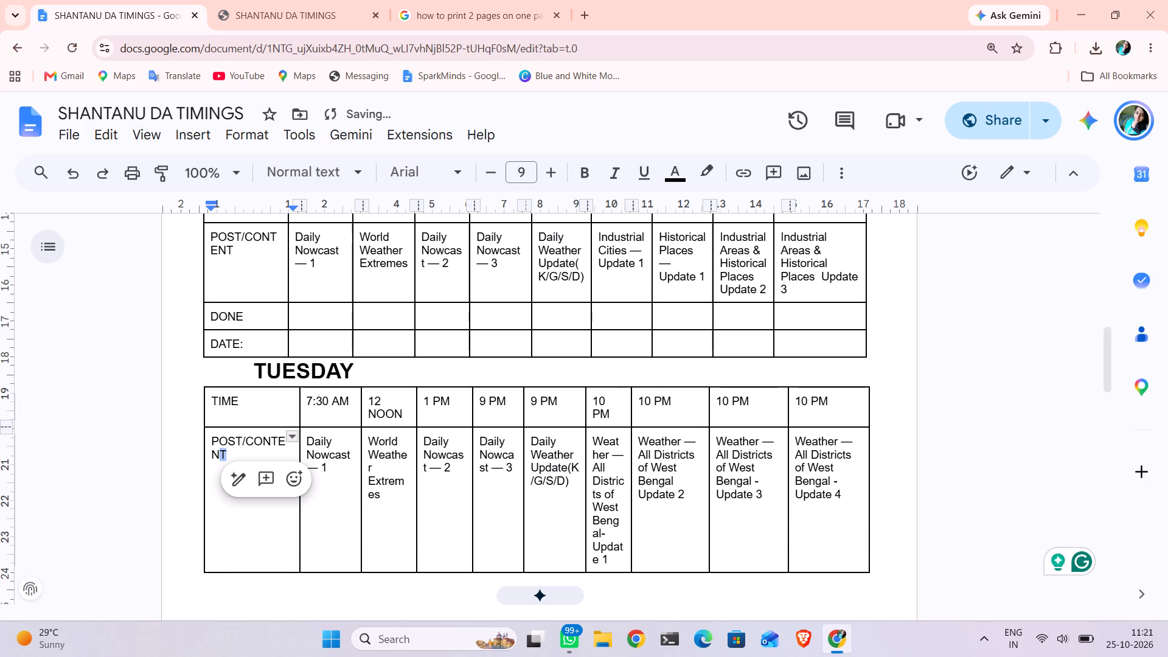
pyautogui.click(630, 490)
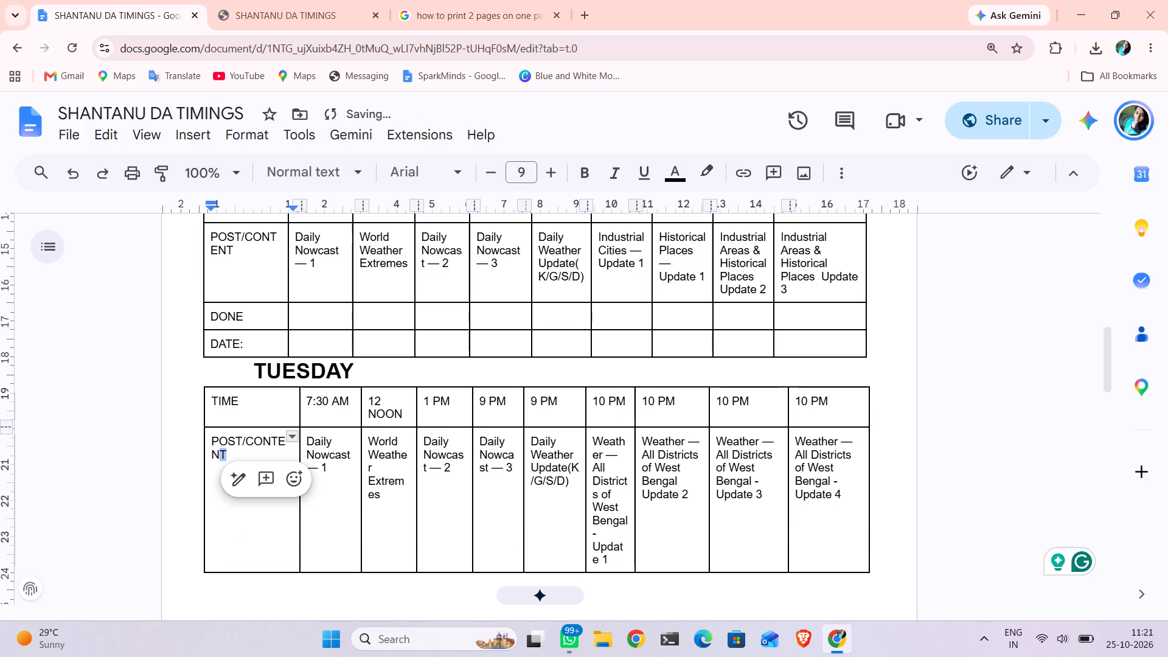
pyautogui.click(634, 491)
pyautogui.click(637, 492)
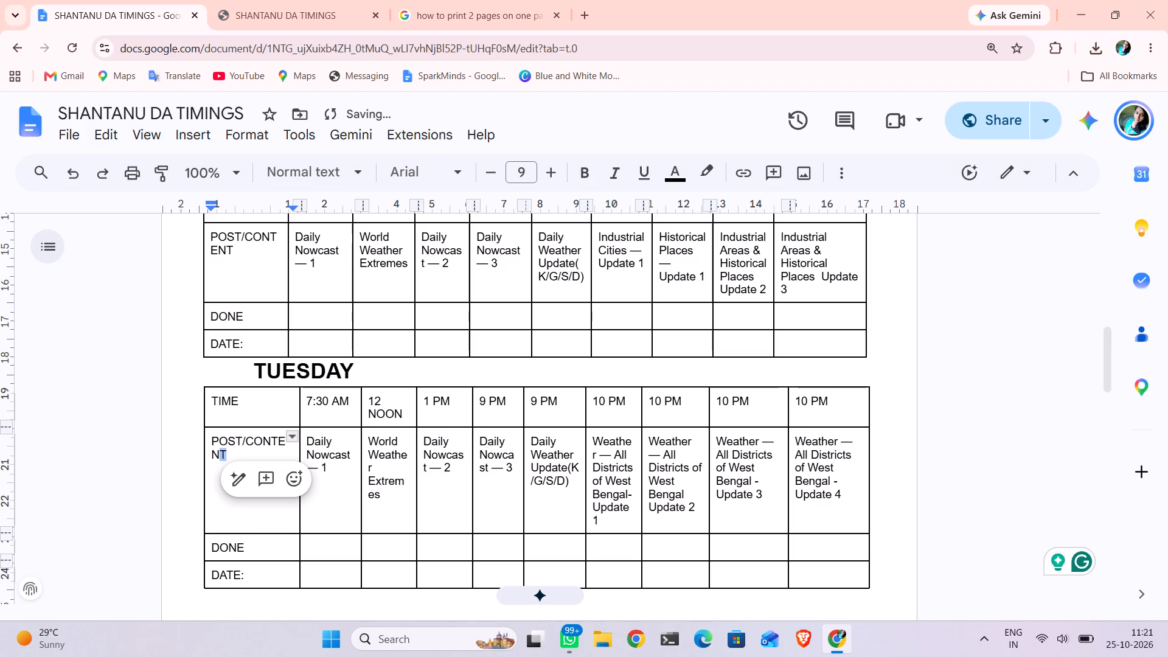
pyautogui.click(641, 495)
pyautogui.click(639, 495)
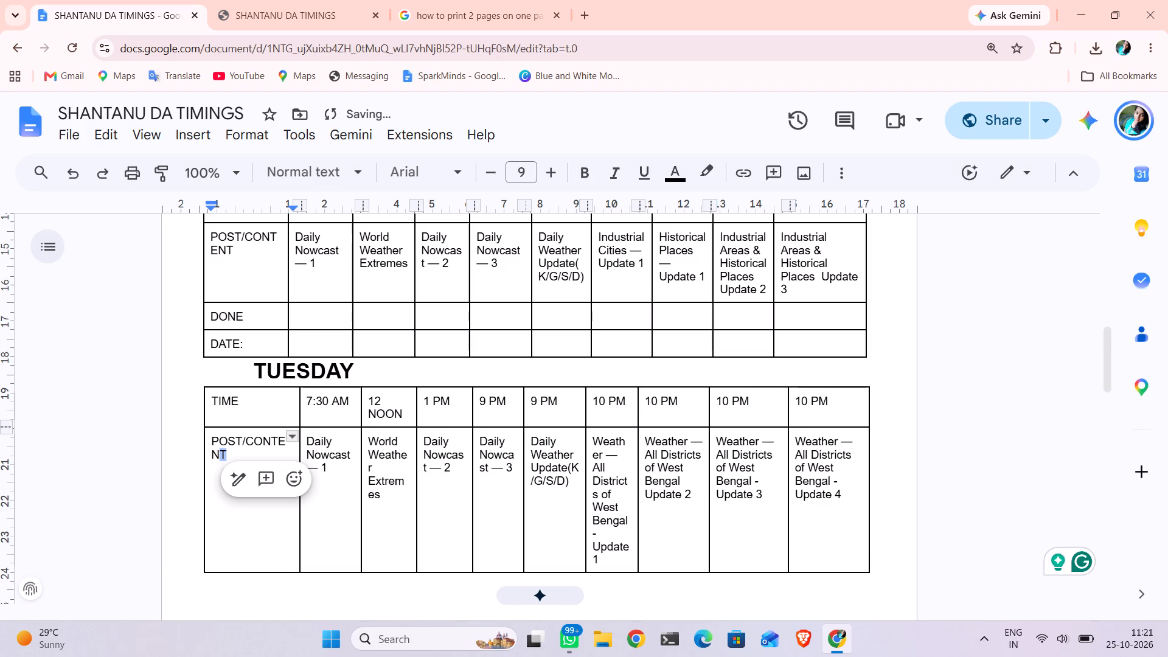
pyautogui.moveTo(588, 504); pyautogui.dragTo(567, 507)
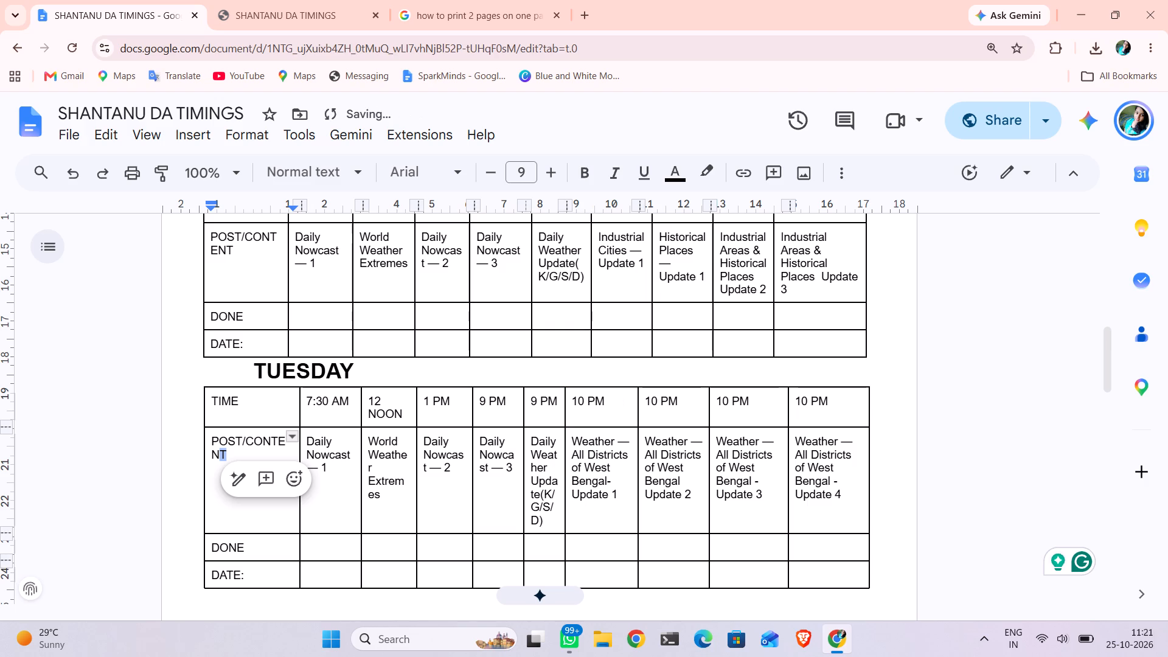
# Shift both borders of the Tuesday table's first 9 PM column leftward, giving the Daily Weather Update column more width.
pyautogui.moveTo(523, 506); pyautogui.dragTo(504, 501)
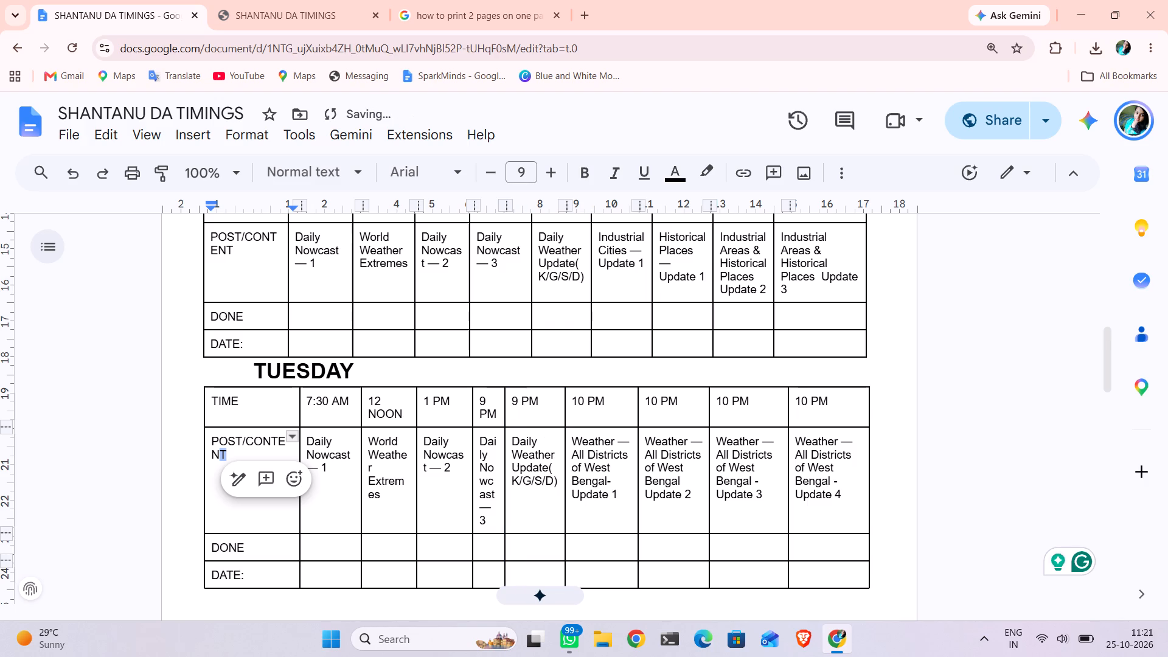
pyautogui.click(504, 501)
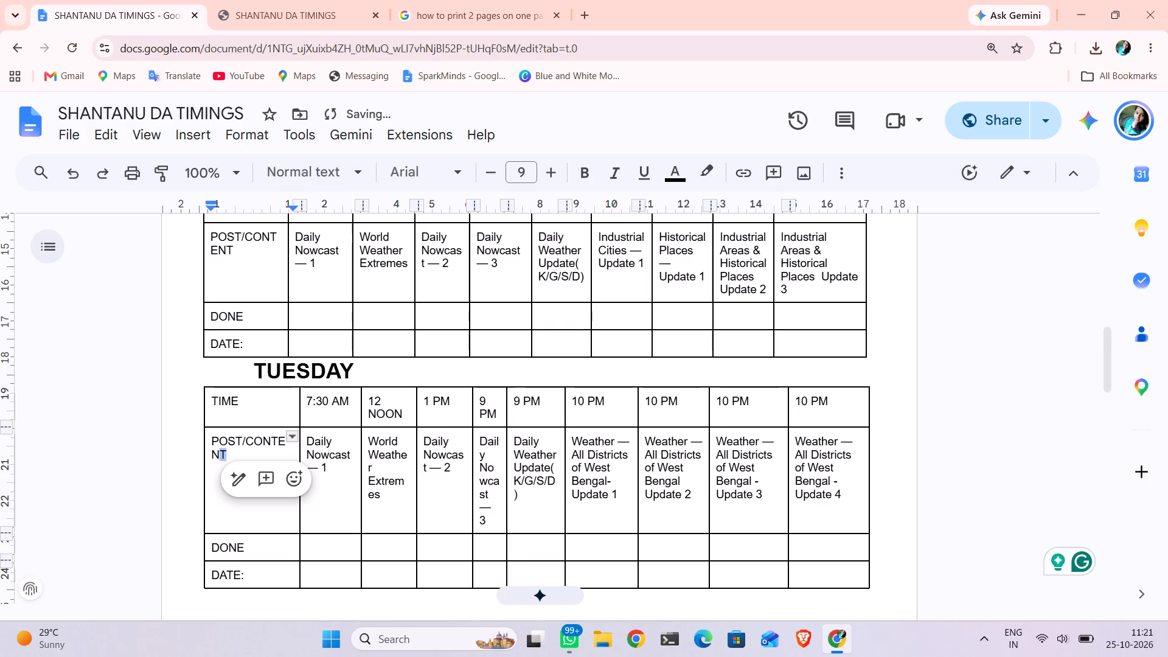
pyautogui.click(506, 502)
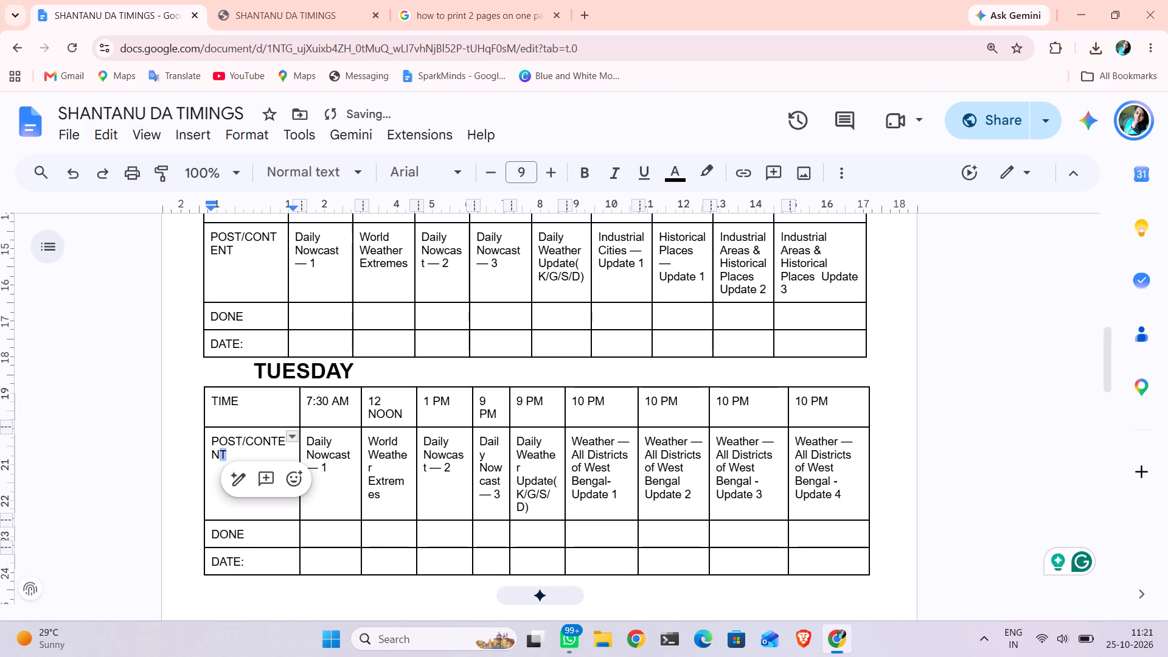
pyautogui.moveTo(509, 502); pyautogui.dragTo(501, 499)
pyautogui.moveTo(501, 499); pyautogui.dragTo(502, 499)
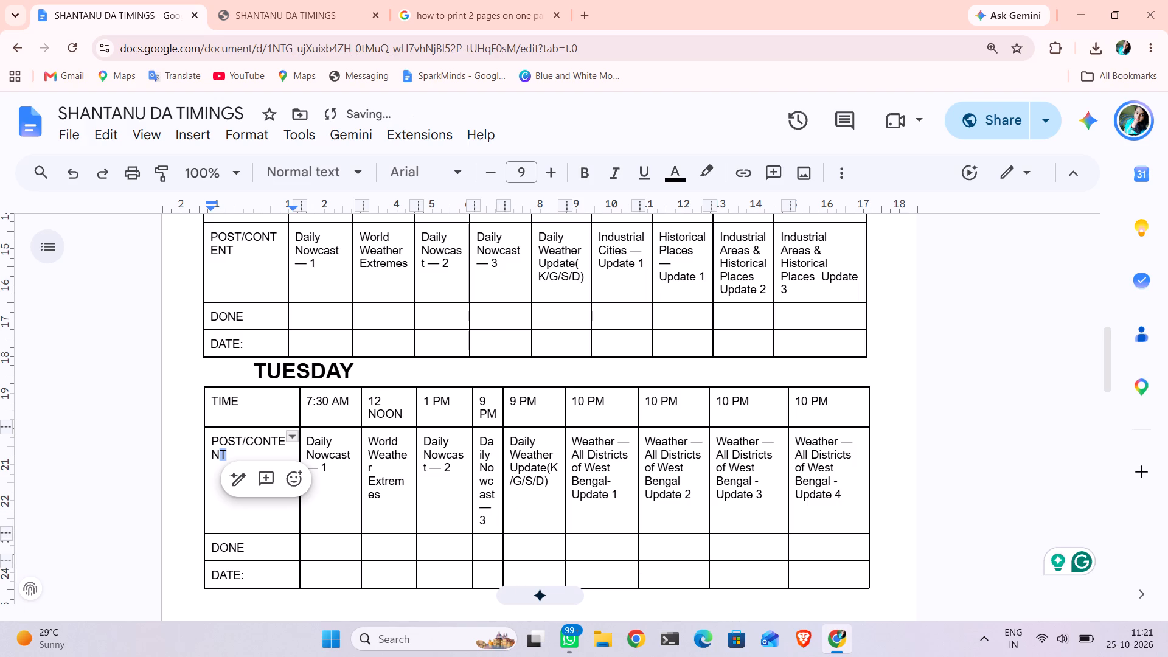
pyautogui.click(502, 499)
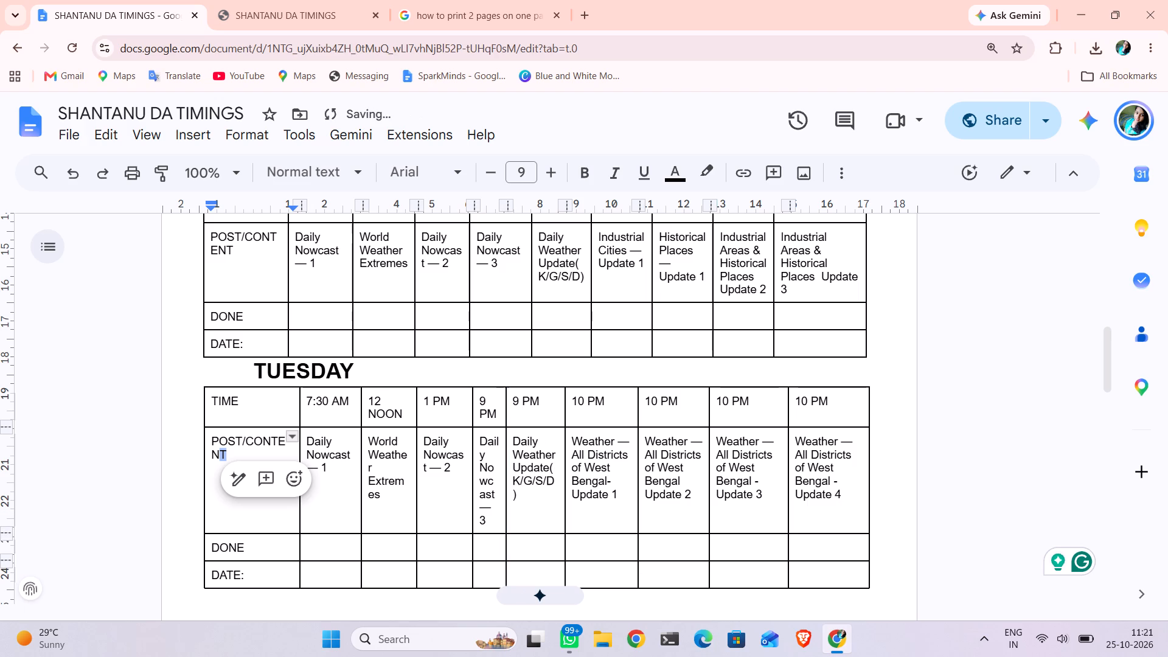
pyautogui.moveTo(472, 500); pyautogui.dragTo(459, 499)
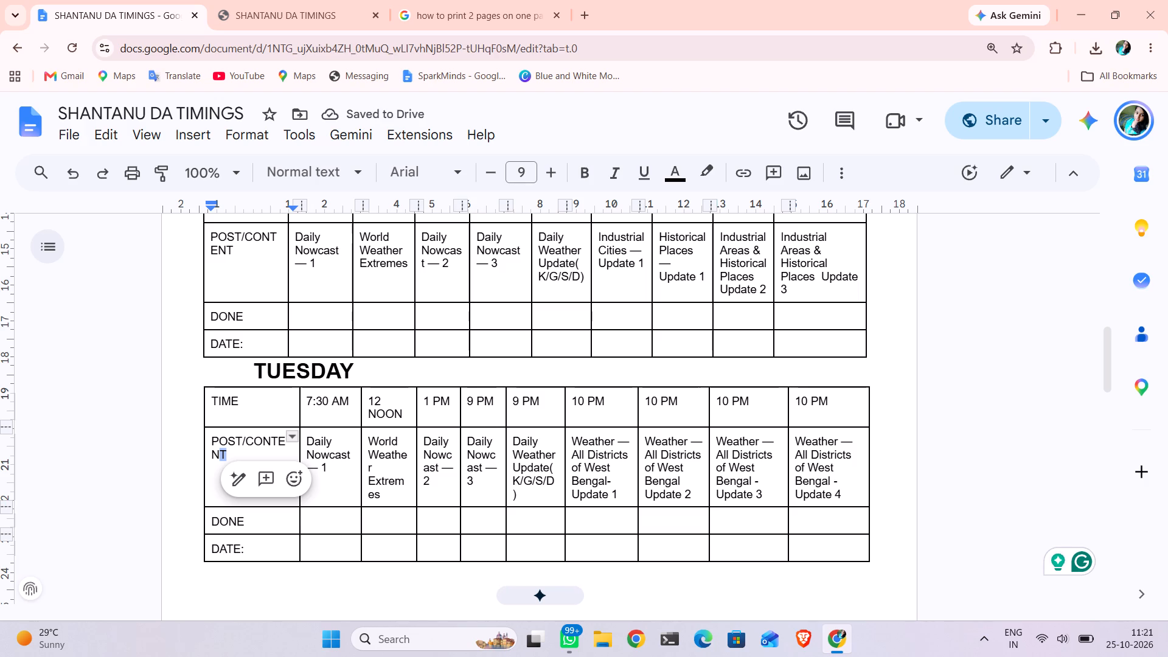
# Narrow the Tuesday table's first column and shift the border between 7:30 AM and 12 NOON leftward, widening the 12 NOON column.
pyautogui.moveTo(360, 485); pyautogui.dragTo(346, 488)
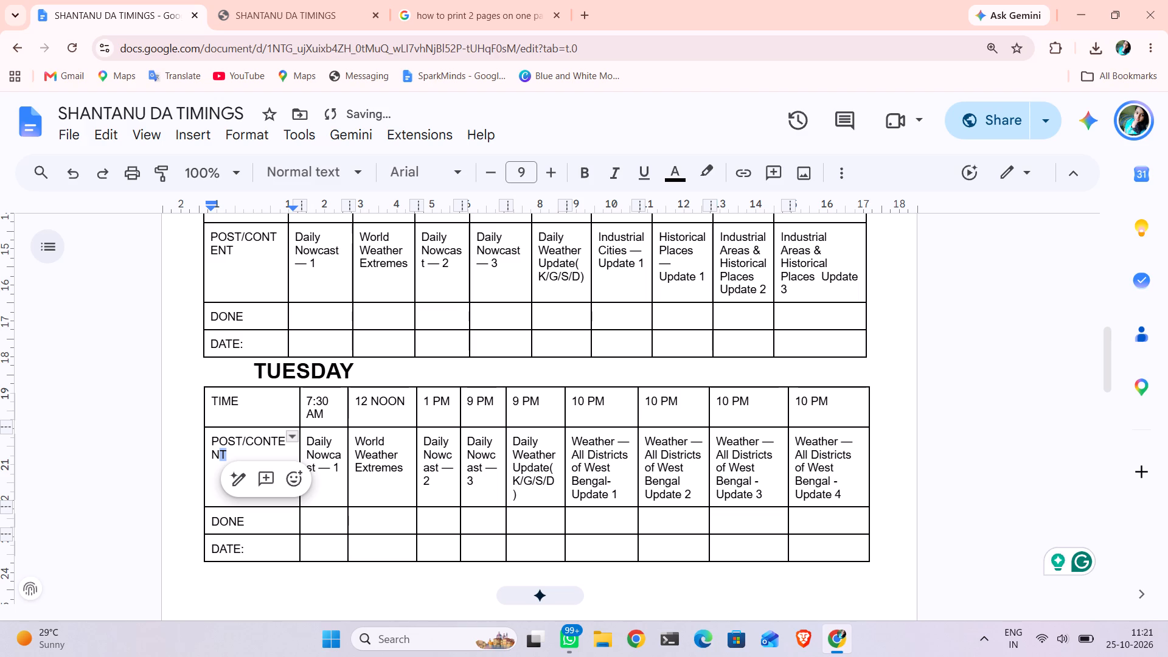
pyautogui.moveTo(301, 515); pyautogui.dragTo(287, 513)
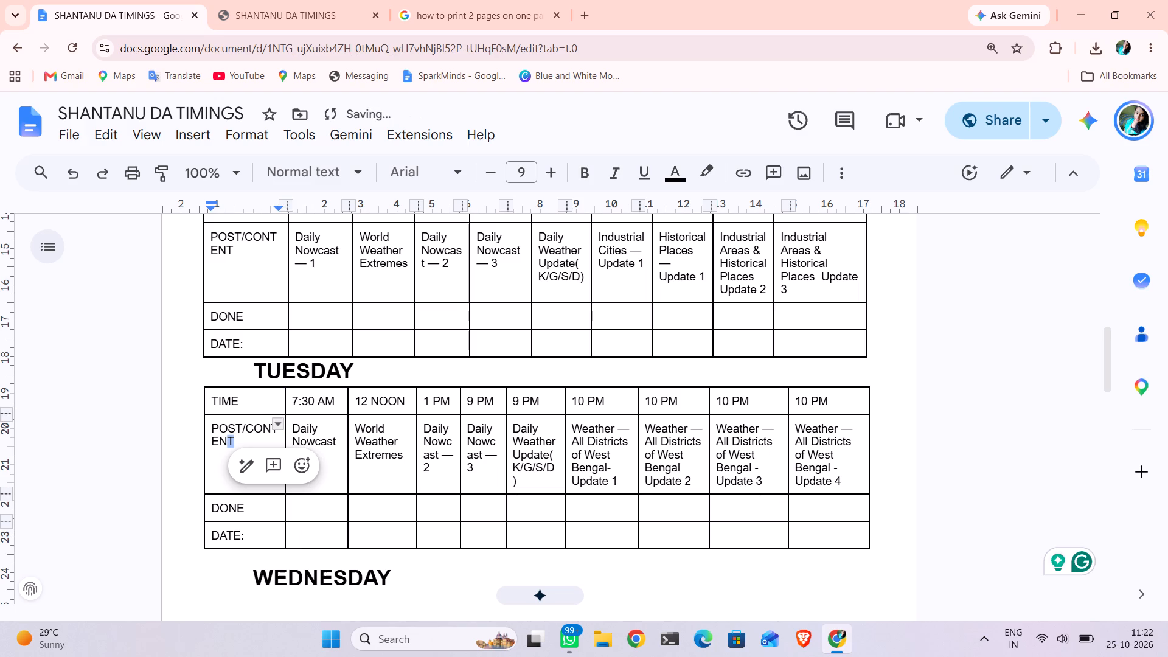
pyautogui.moveTo(350, 498); pyautogui.dragTo(347, 498)
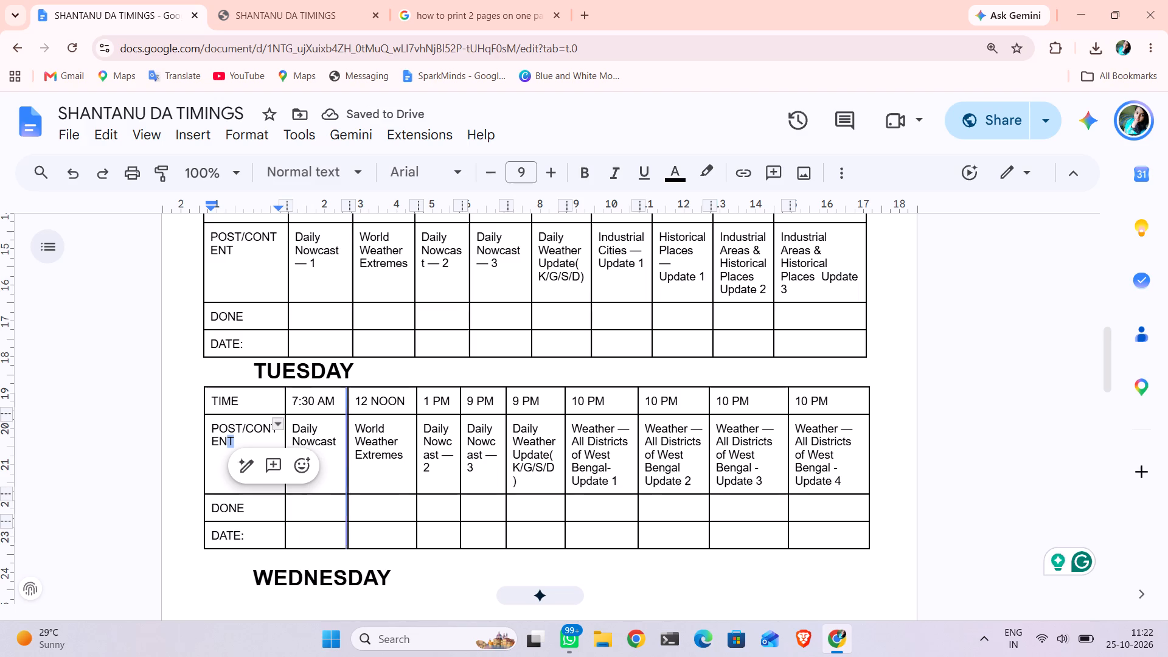
pyautogui.moveTo(347, 498); pyautogui.dragTo(344, 499)
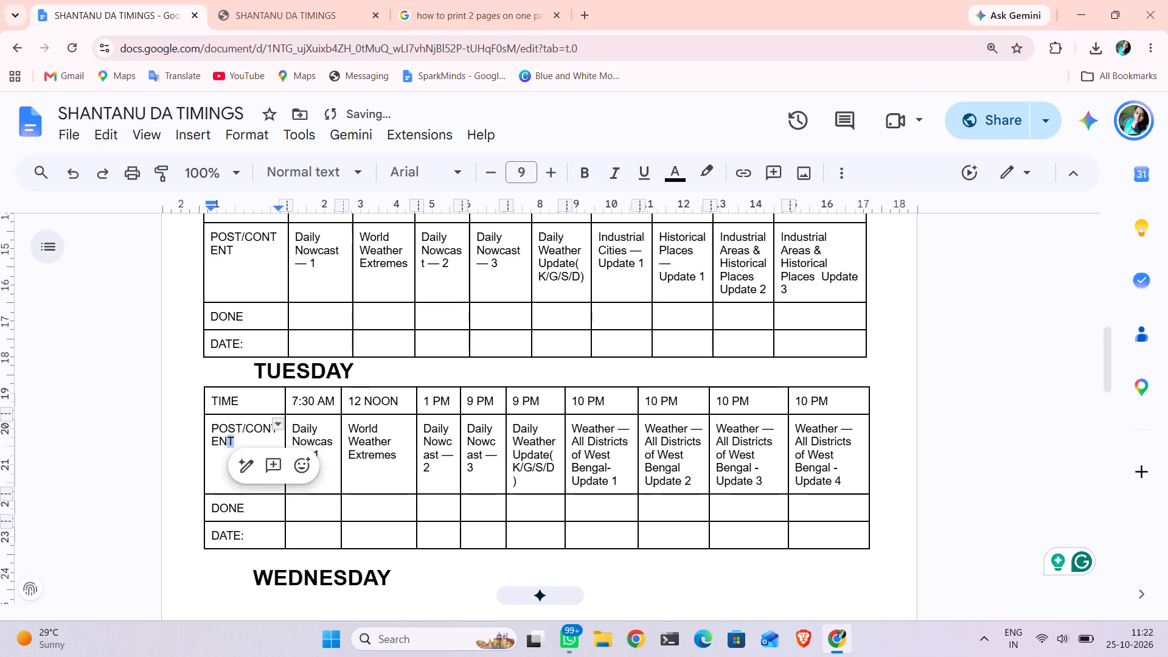
# Shift the Tuesday table's borders before 1 PM and before both 9 PM columns leftward, taking space from the 12 NOON column.
pyautogui.click(508, 466)
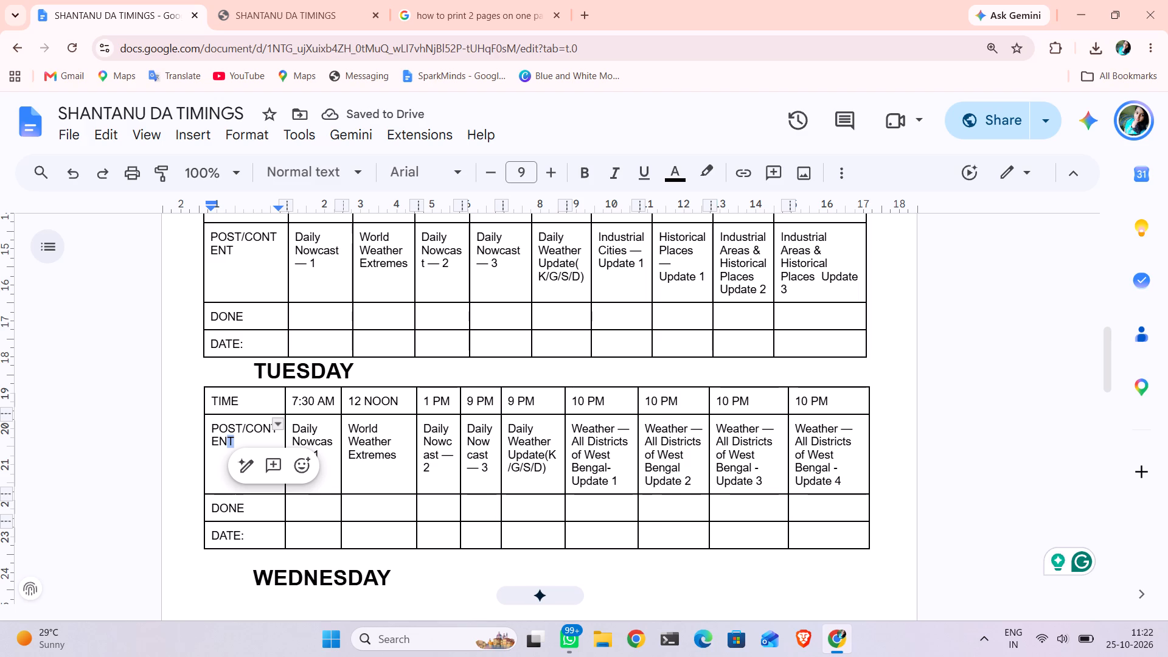
pyautogui.moveTo(417, 474); pyautogui.dragTo(405, 474)
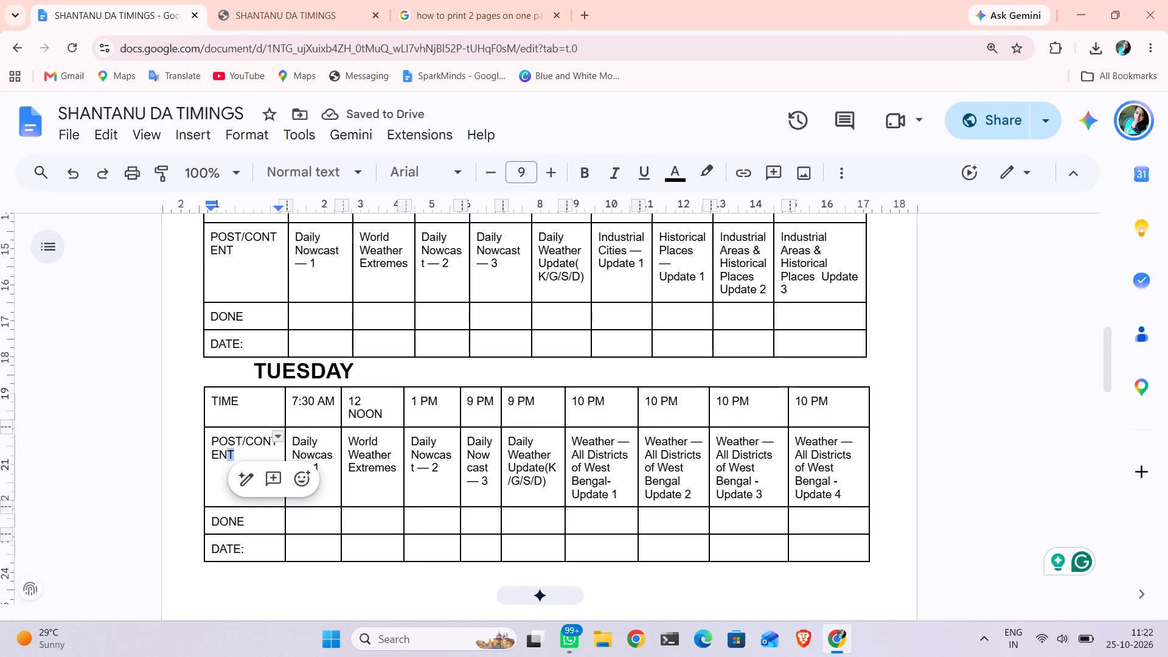
pyautogui.click(460, 479)
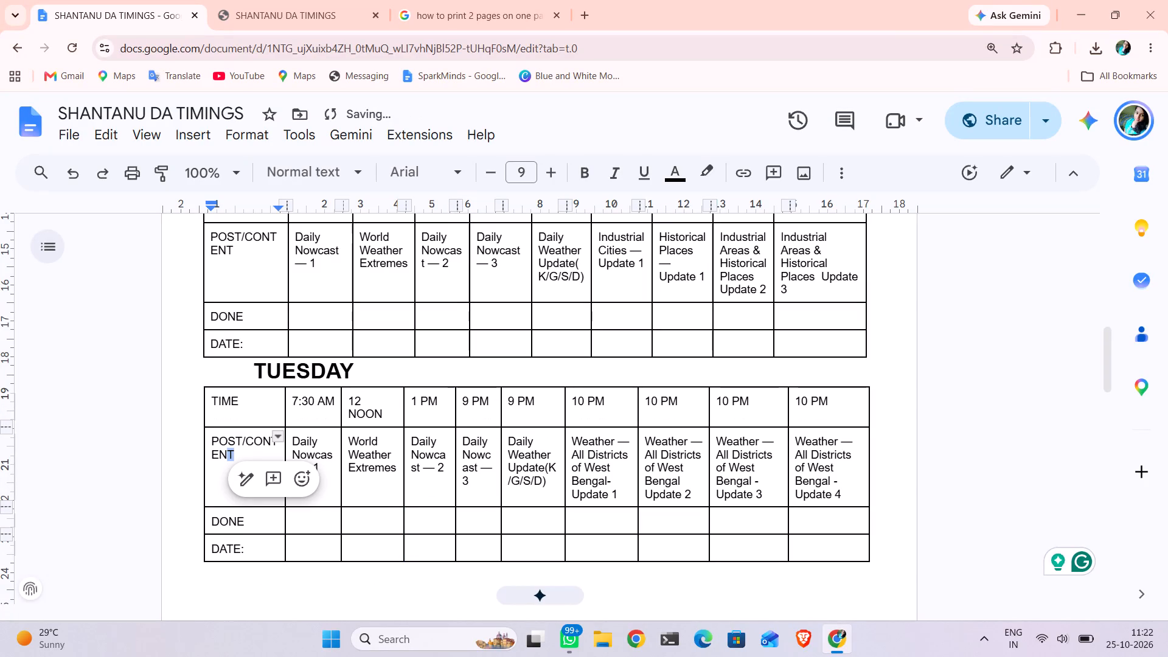
# Extend the Wednesday table's left edge outward to line up with the tables above, widening its first column.
pyautogui.scroll(-1, 466, 540)
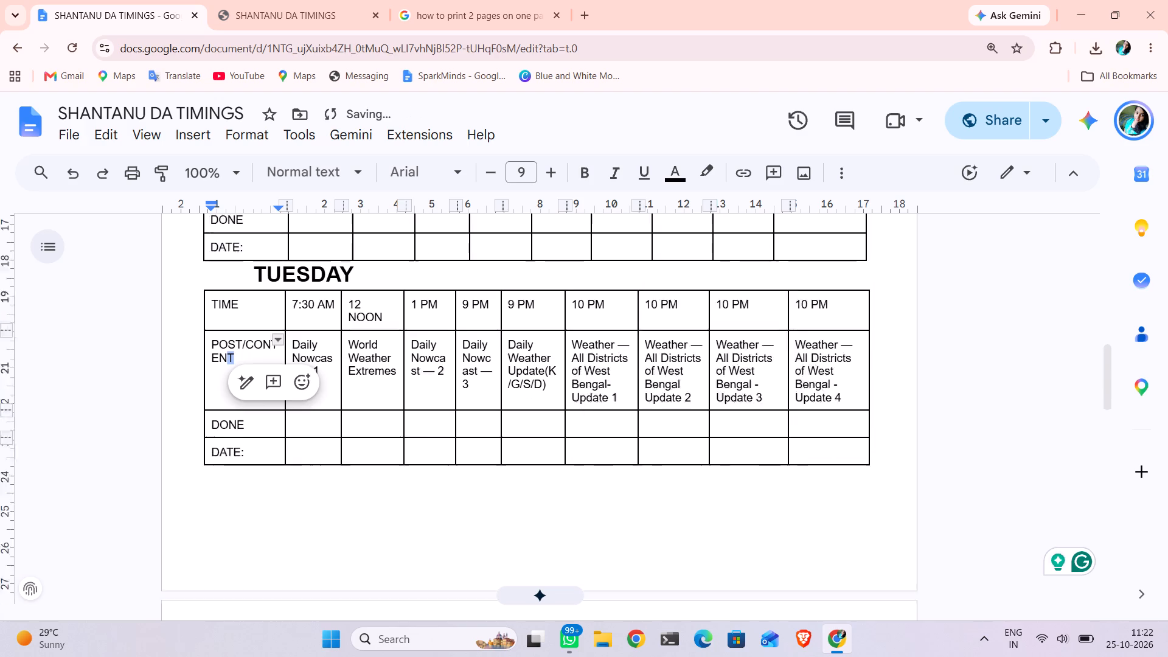
pyautogui.scroll(-1, 466, 540)
pyautogui.scroll(4, 466, 540)
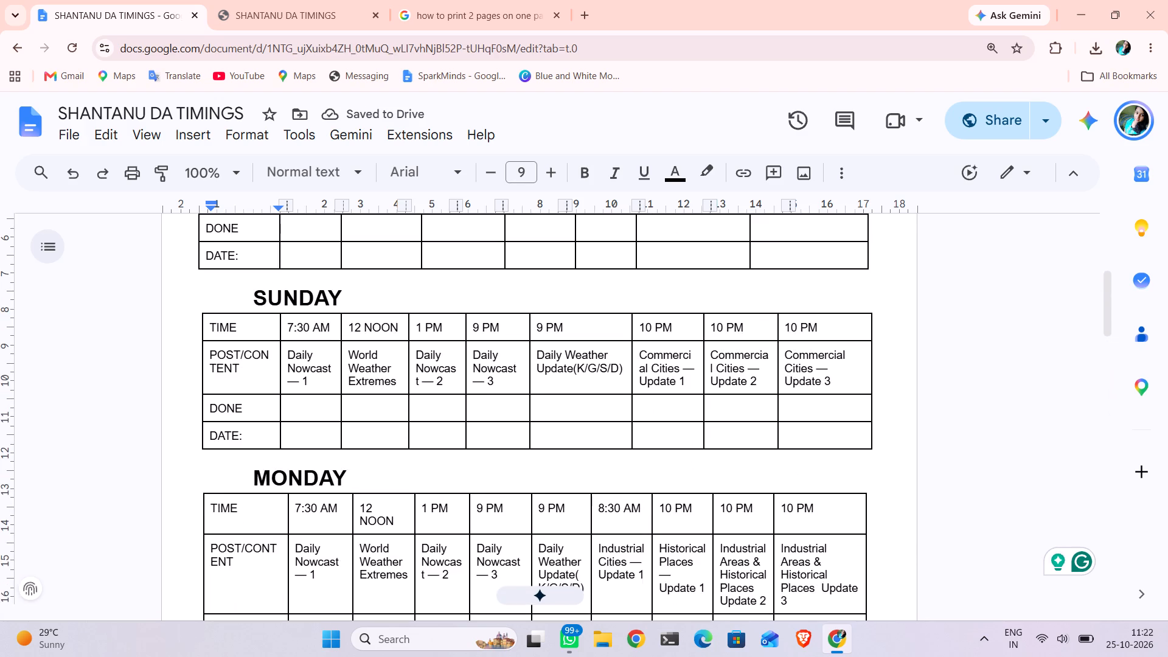
pyautogui.scroll(3, 408, 485)
pyautogui.scroll(-8, 408, 485)
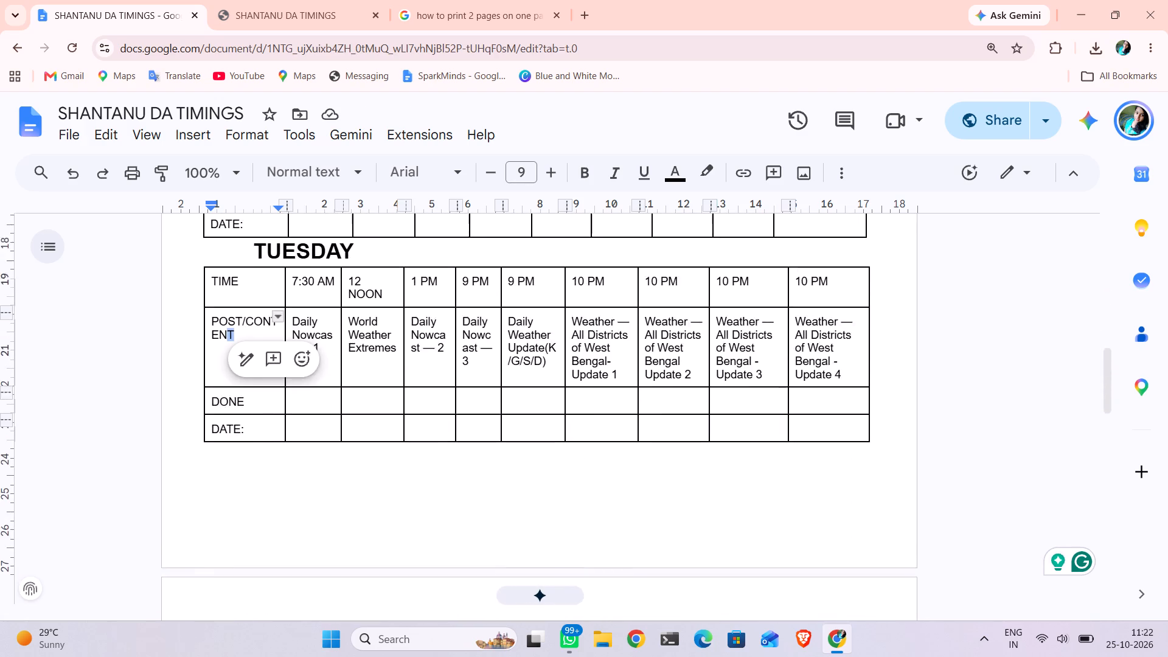
pyautogui.scroll(-3, 408, 485)
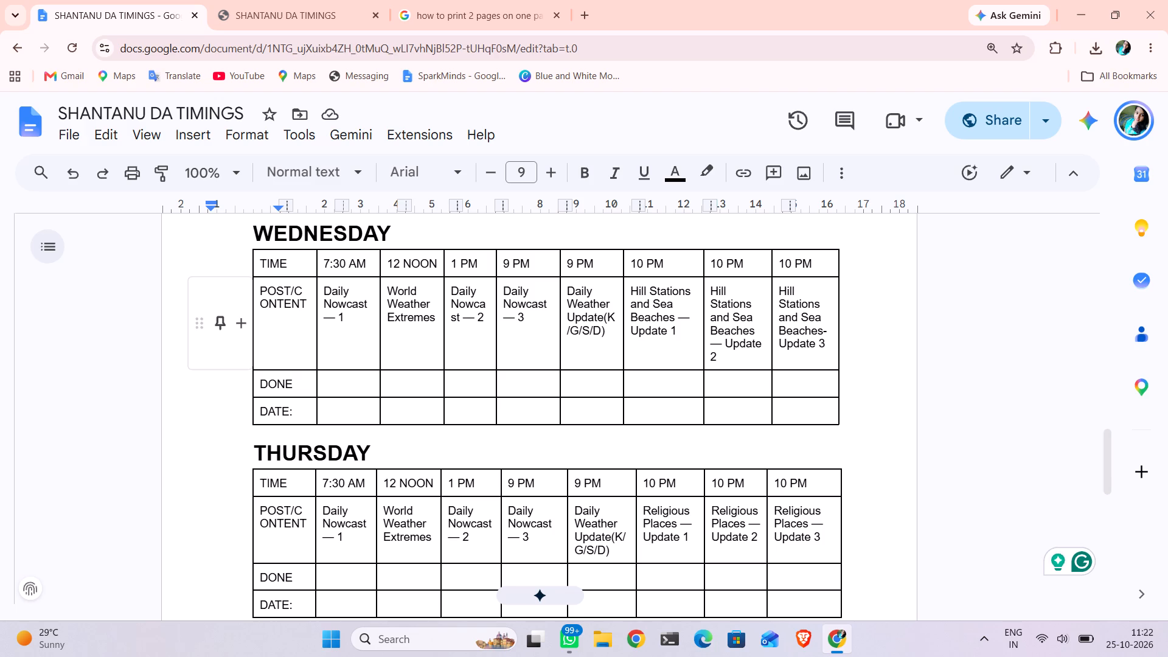
pyautogui.moveTo(252, 342); pyautogui.dragTo(204, 342)
pyautogui.moveTo(255, 353); pyautogui.dragTo(206, 353)
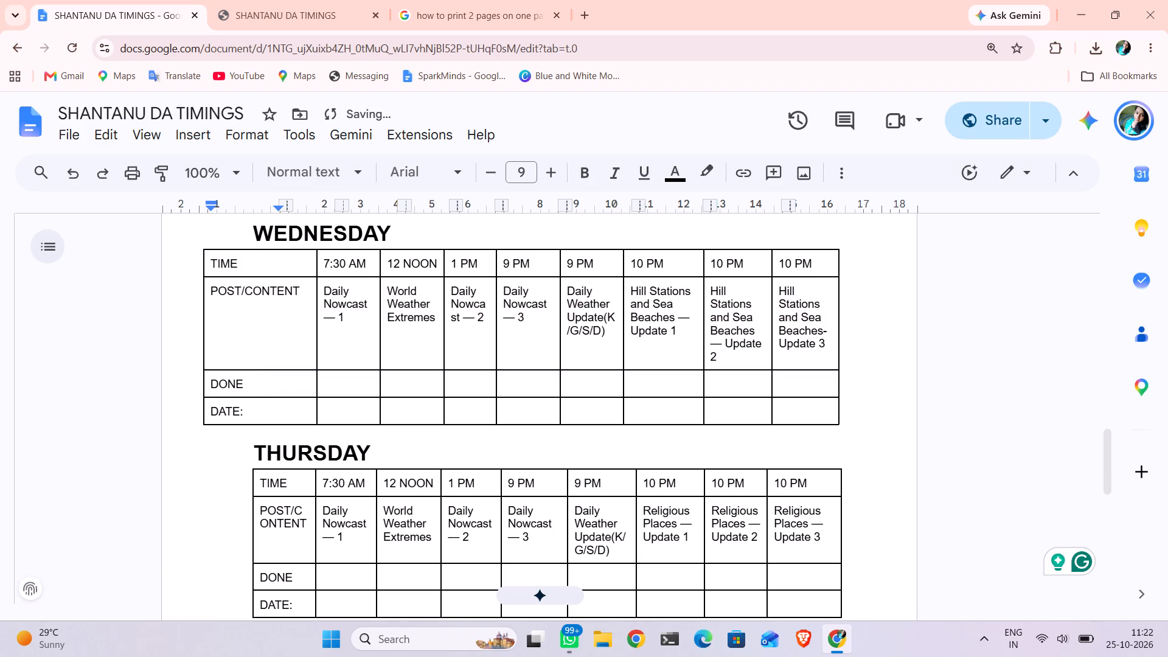
# Narrow the Wednesday table's first column and shift the borders before 12 NOON and before 1 PM leftward, widening the 1 PM column.
pyautogui.moveTo(318, 338); pyautogui.dragTo(305, 338)
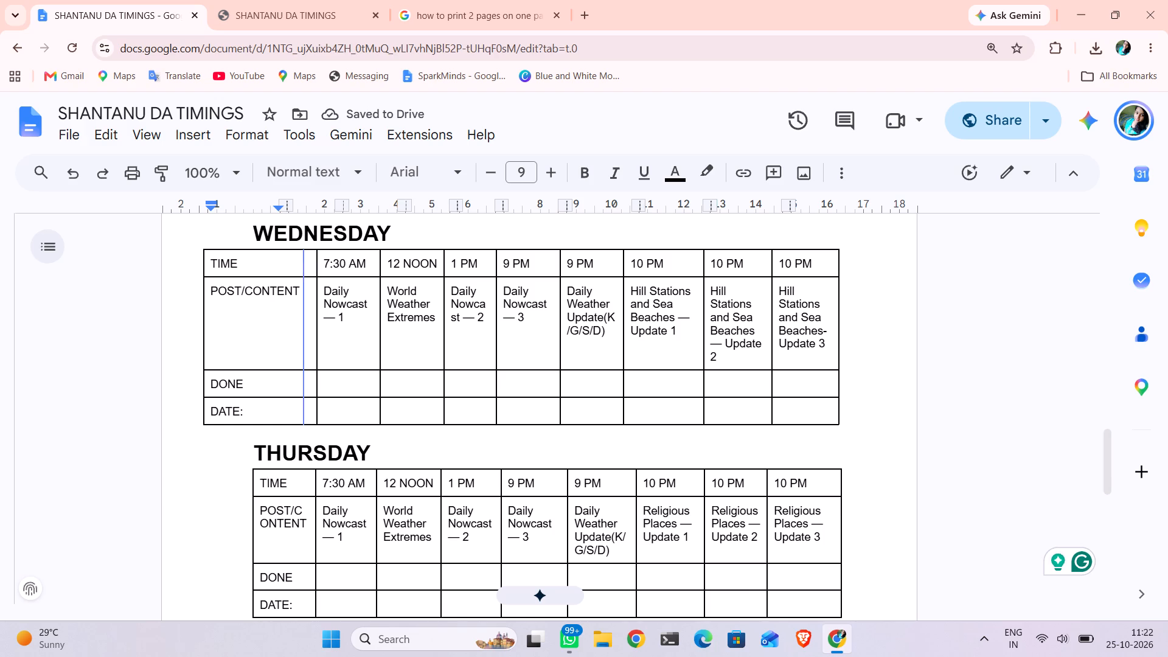
pyautogui.moveTo(305, 338); pyautogui.dragTo(305, 336)
pyautogui.moveTo(381, 339); pyautogui.dragTo(378, 339)
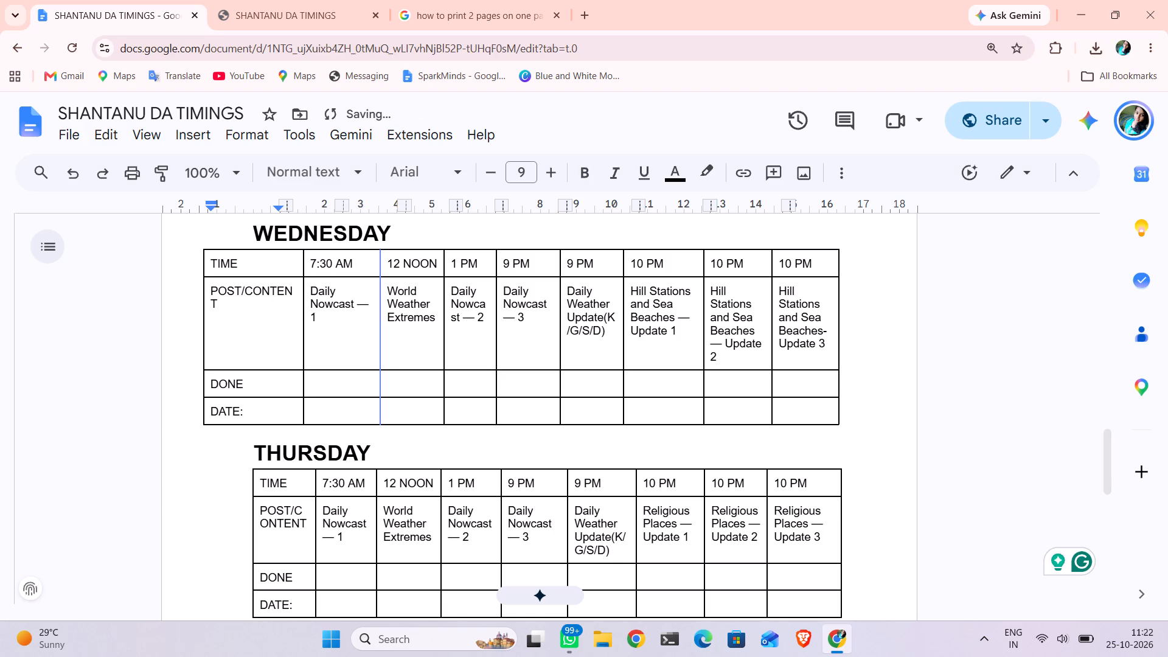
pyautogui.moveTo(378, 339); pyautogui.dragTo(367, 346)
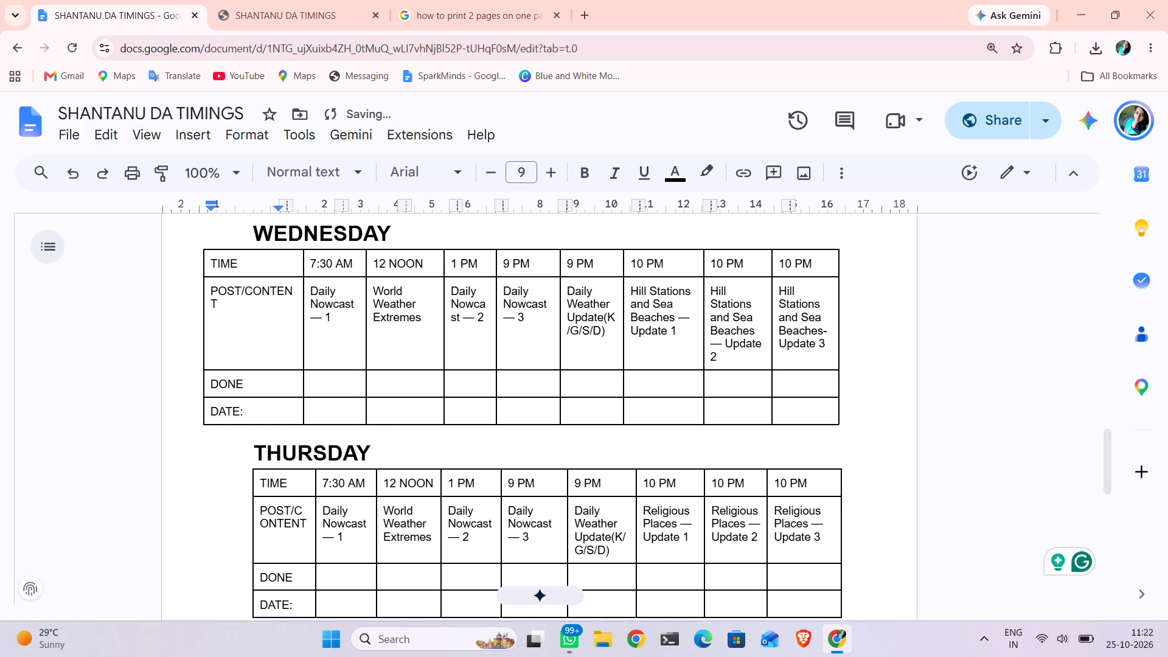
pyautogui.moveTo(443, 341); pyautogui.dragTo(426, 339)
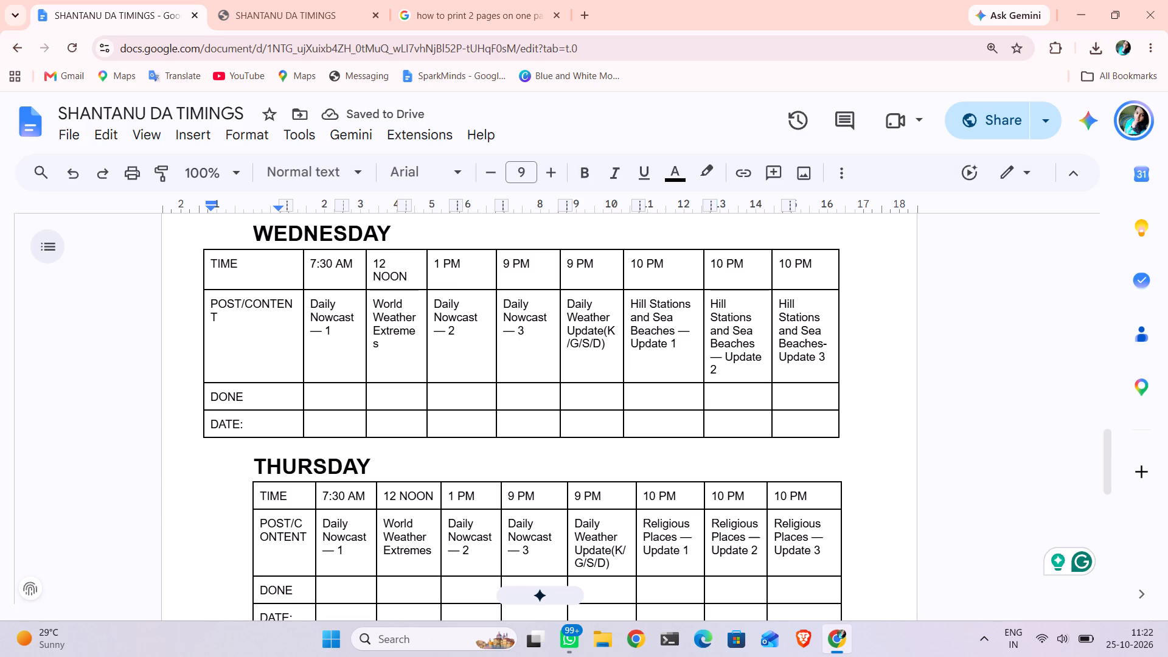
# Shift the Wednesday table's borders before the second 9 PM, first 10 PM and second 10 PM columns leftward.
pyautogui.moveTo(558, 361); pyautogui.dragTo(549, 360)
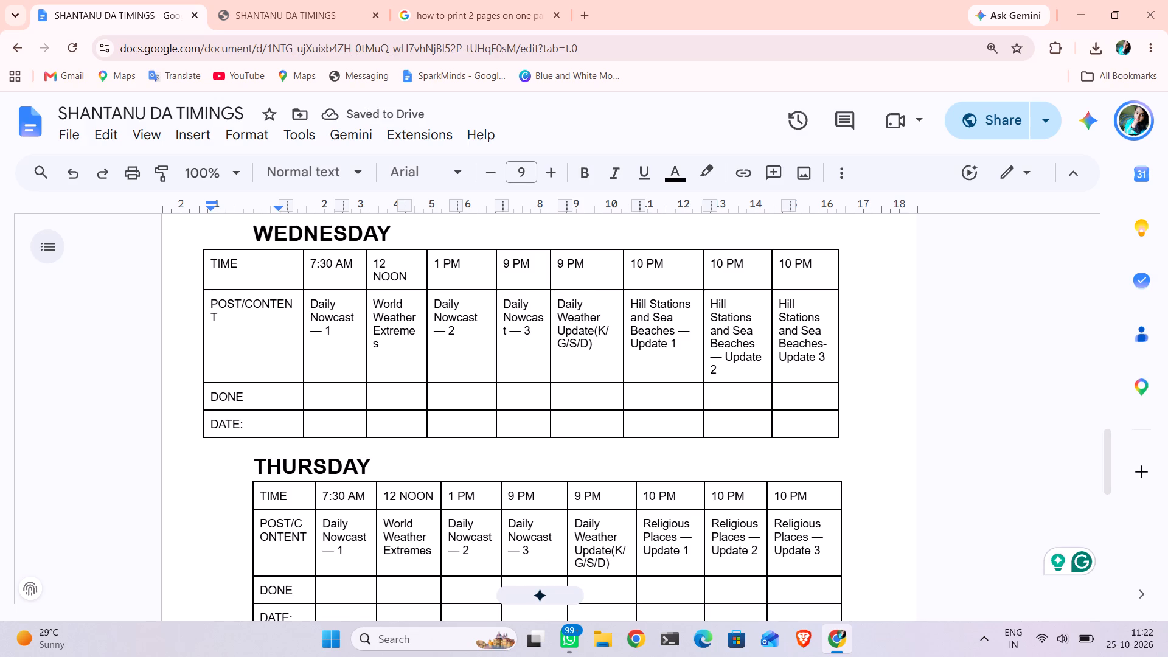
pyautogui.moveTo(625, 375); pyautogui.dragTo(617, 377)
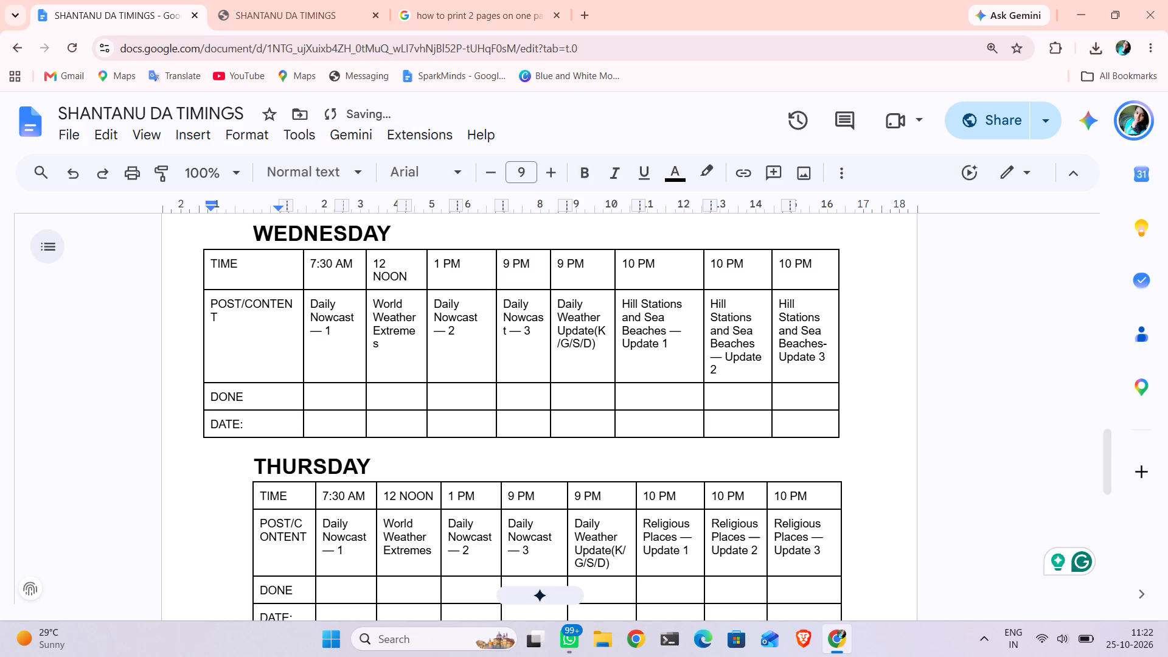
pyautogui.moveTo(706, 372); pyautogui.dragTo(694, 371)
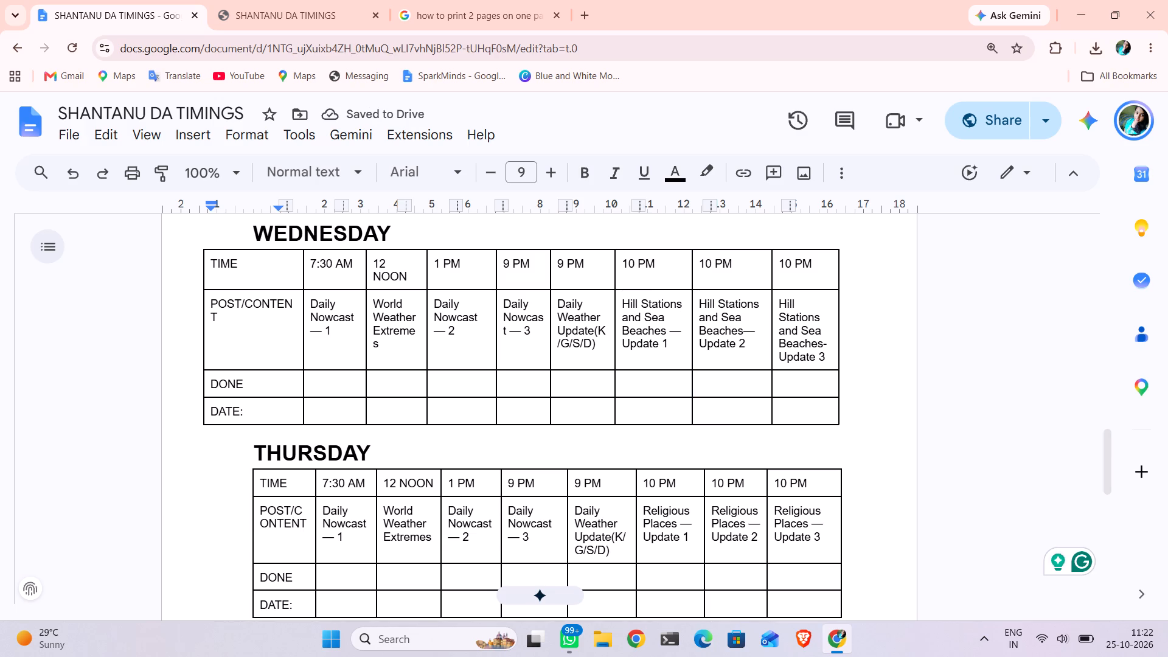
# Extend the Wednesday table's right edge outward and shift the border between the last two 10 PM columns rightward.
pyautogui.moveTo(839, 347); pyautogui.dragTo(865, 342)
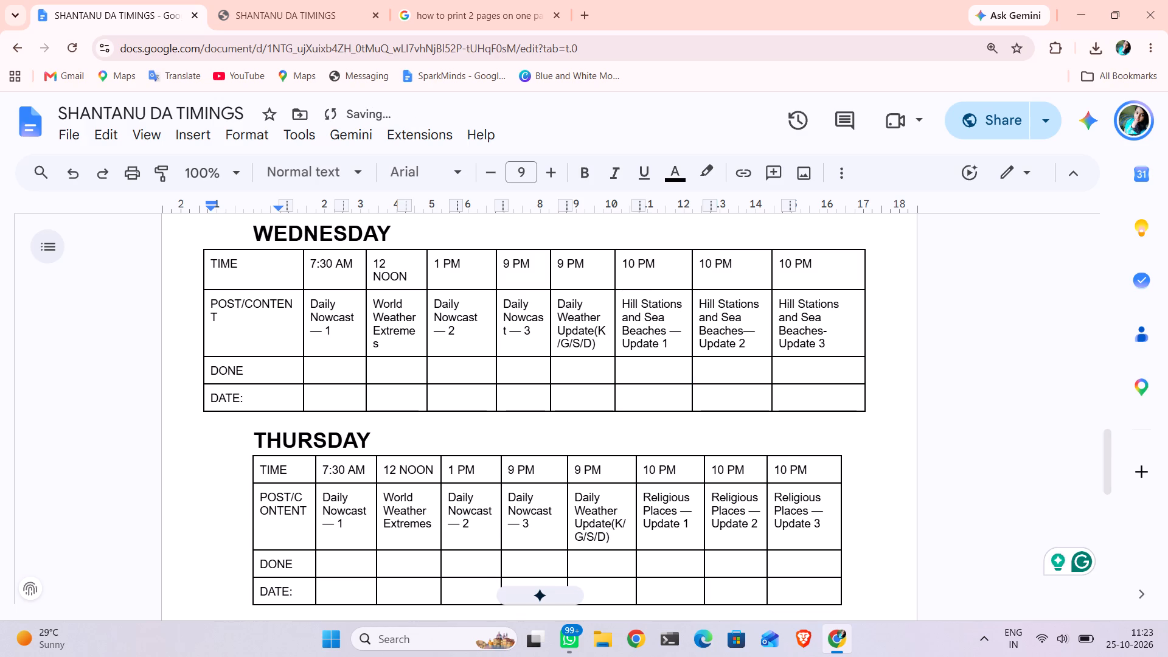
pyautogui.moveTo(774, 343); pyautogui.dragTo(782, 344)
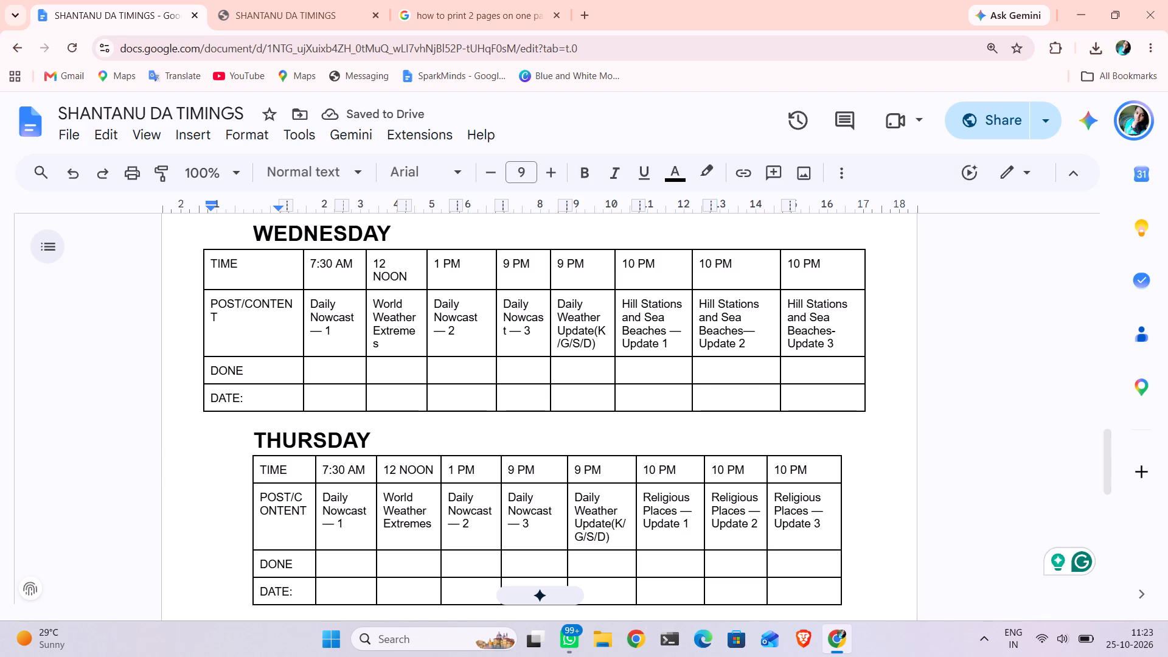
# Extend the Thursday table's left edge outward close to the Wednesday table's edge, widening its first column.
pyautogui.scroll(-2, 607, 433)
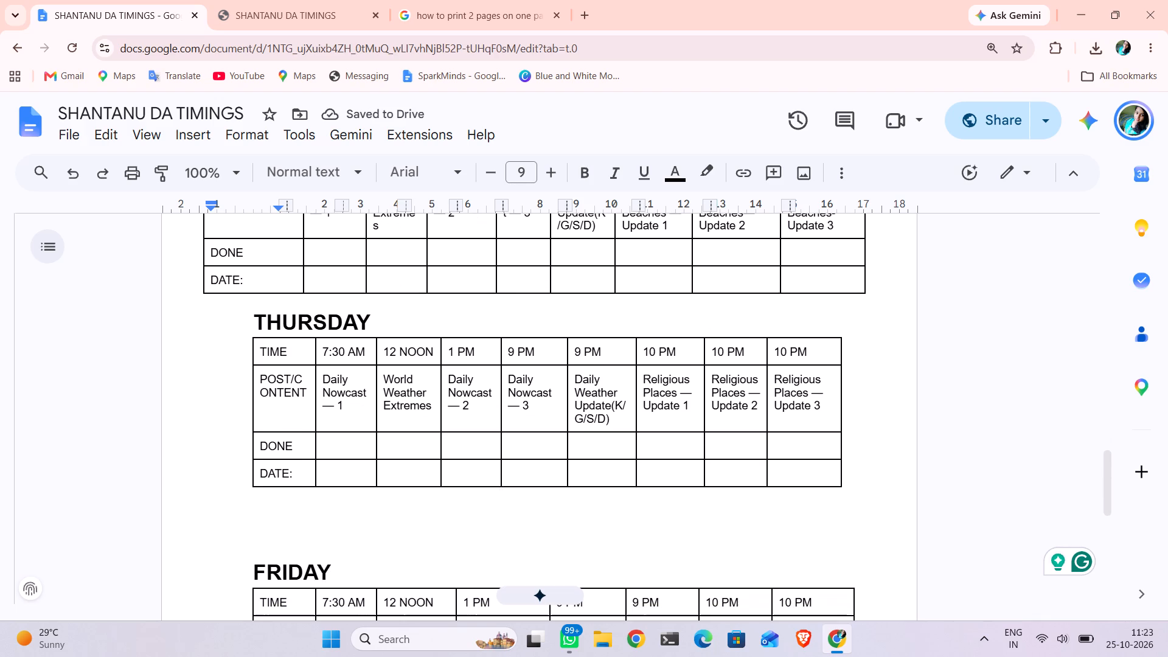
pyautogui.scroll(-1, 607, 433)
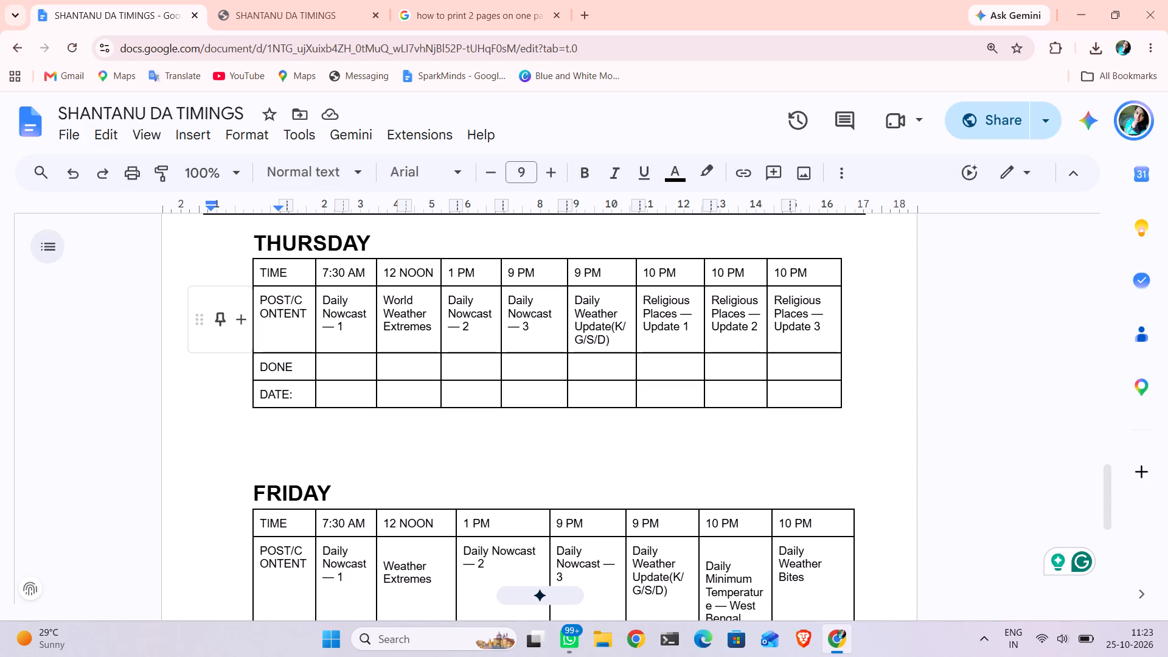
pyautogui.moveTo(257, 338); pyautogui.dragTo(210, 350)
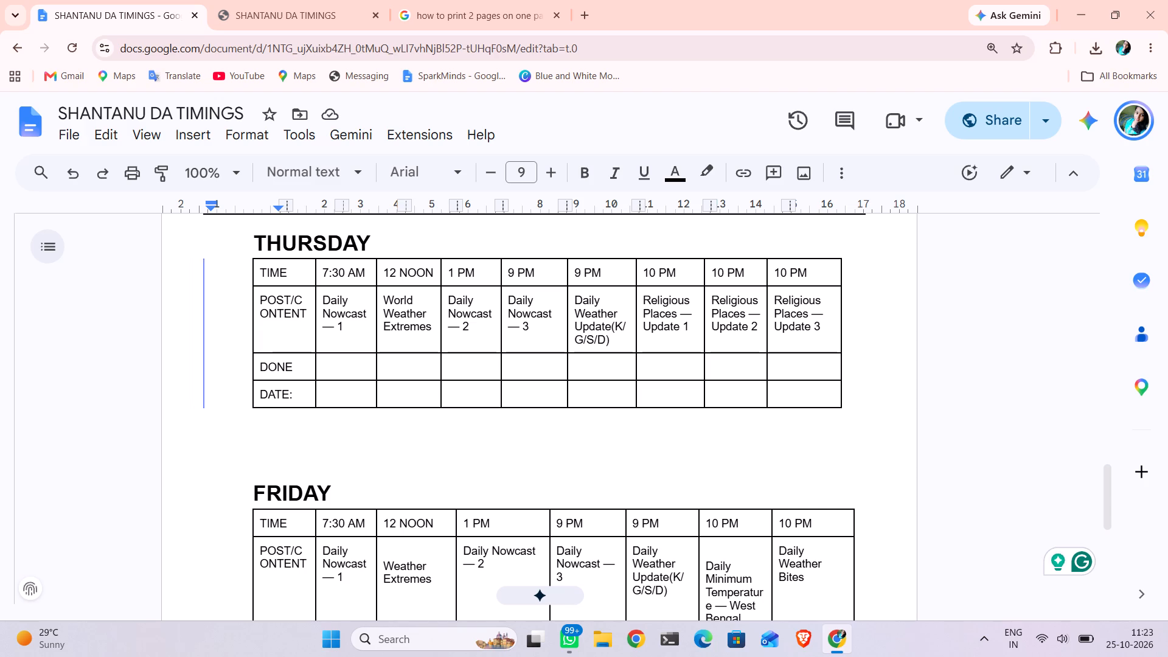
pyautogui.moveTo(210, 350); pyautogui.dragTo(217, 352)
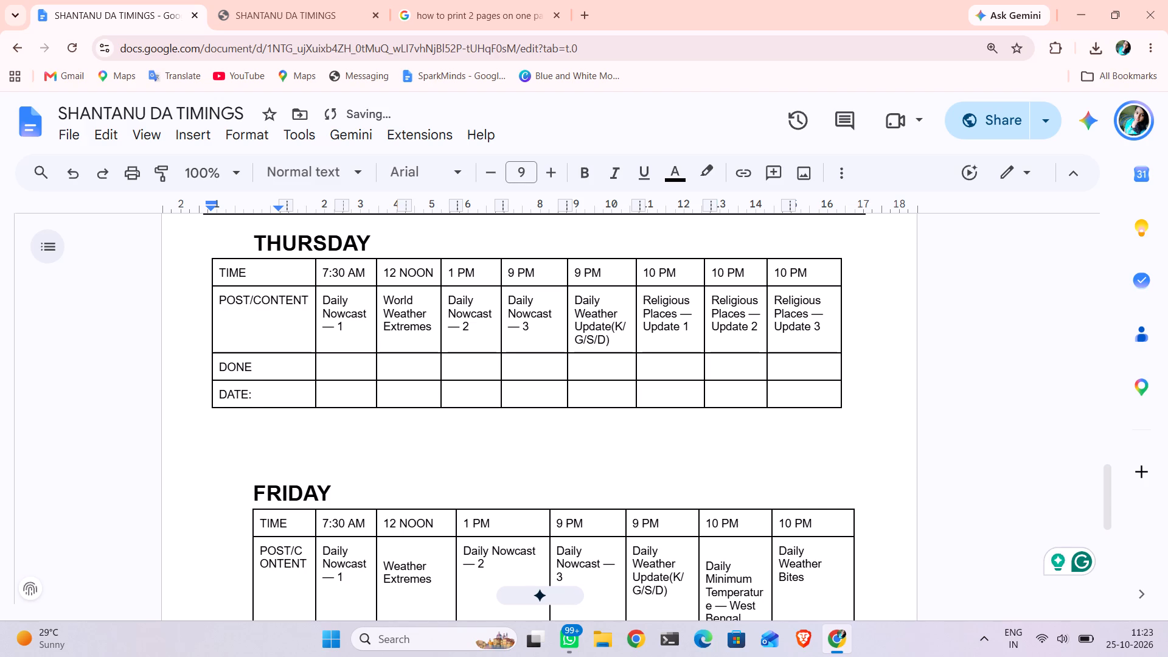
# Narrow the Thursday table's first column and shift the border between 7:30 AM and 12 NOON leftward, widening the 12 NOON column.
pyautogui.moveTo(317, 344); pyautogui.dragTo(292, 348)
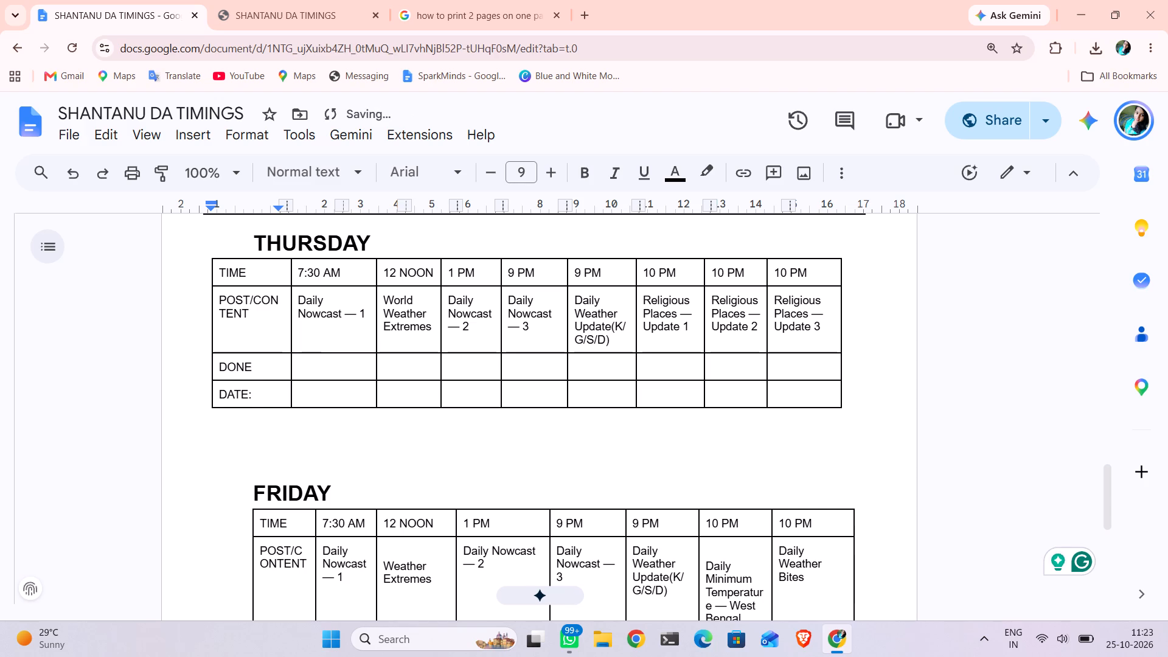
pyautogui.moveTo(377, 337); pyautogui.dragTo(350, 338)
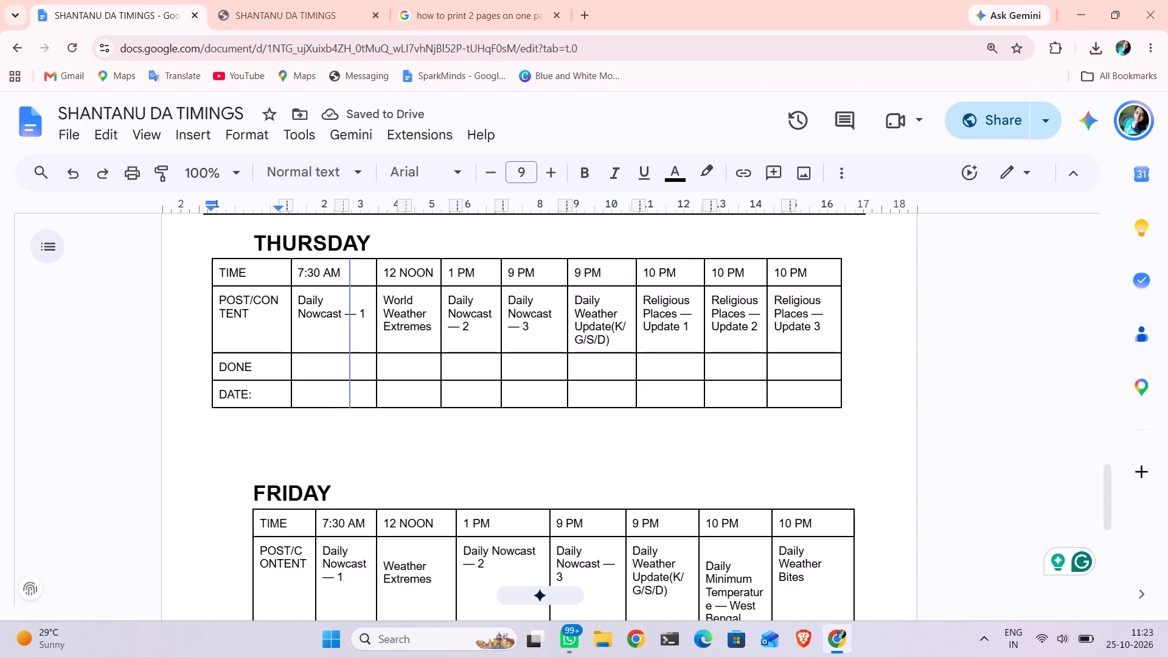
pyautogui.moveTo(350, 338); pyautogui.dragTo(350, 338)
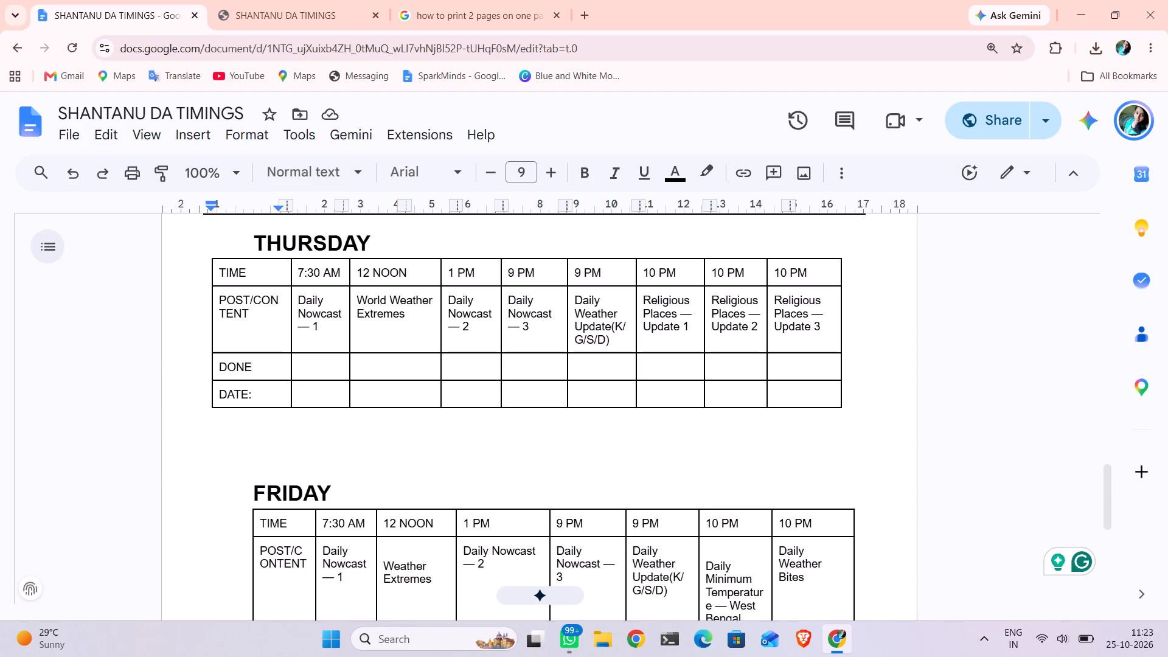
# Shift the Thursday table's borders before 1 PM and before both 9 PM columns leftward, widening the Daily Weather Update column.
pyautogui.moveTo(439, 315); pyautogui.dragTo(427, 319)
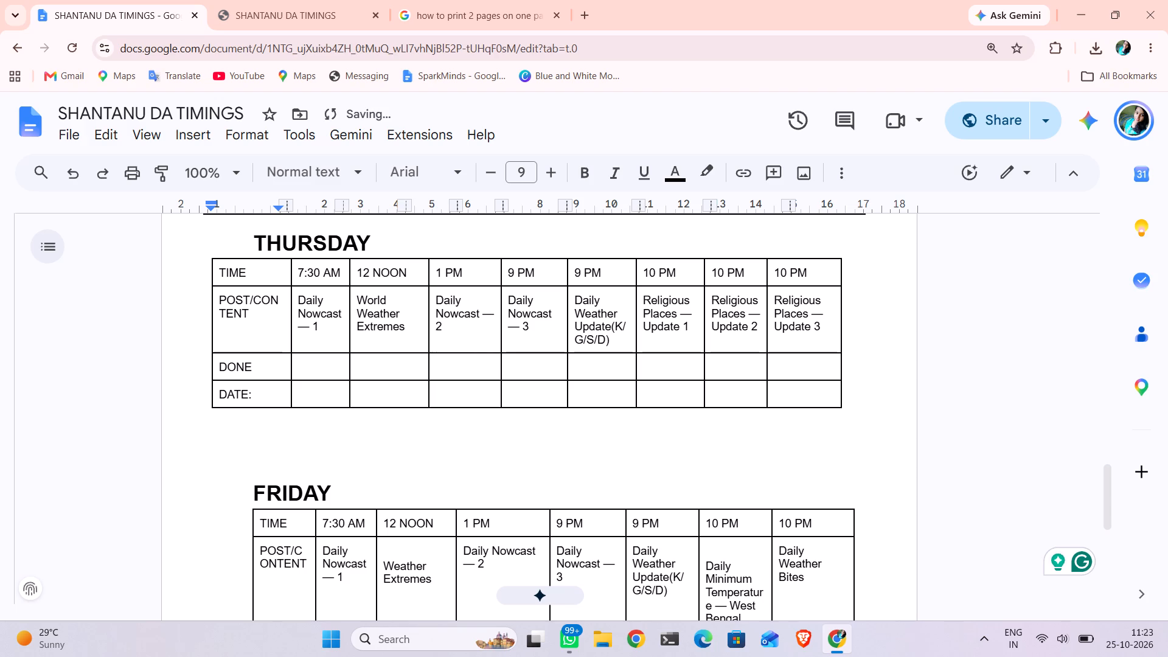
pyautogui.moveTo(501, 313); pyautogui.dragTo(495, 315)
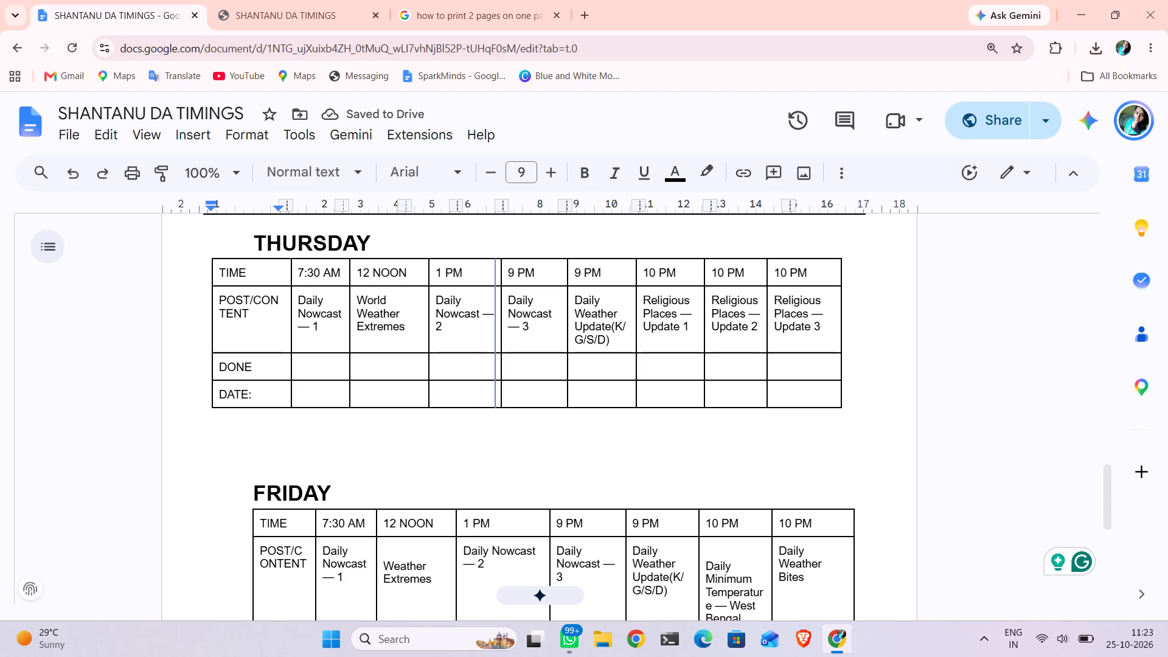
pyautogui.moveTo(495, 315); pyautogui.dragTo(493, 315)
pyautogui.moveTo(567, 310); pyautogui.dragTo(560, 310)
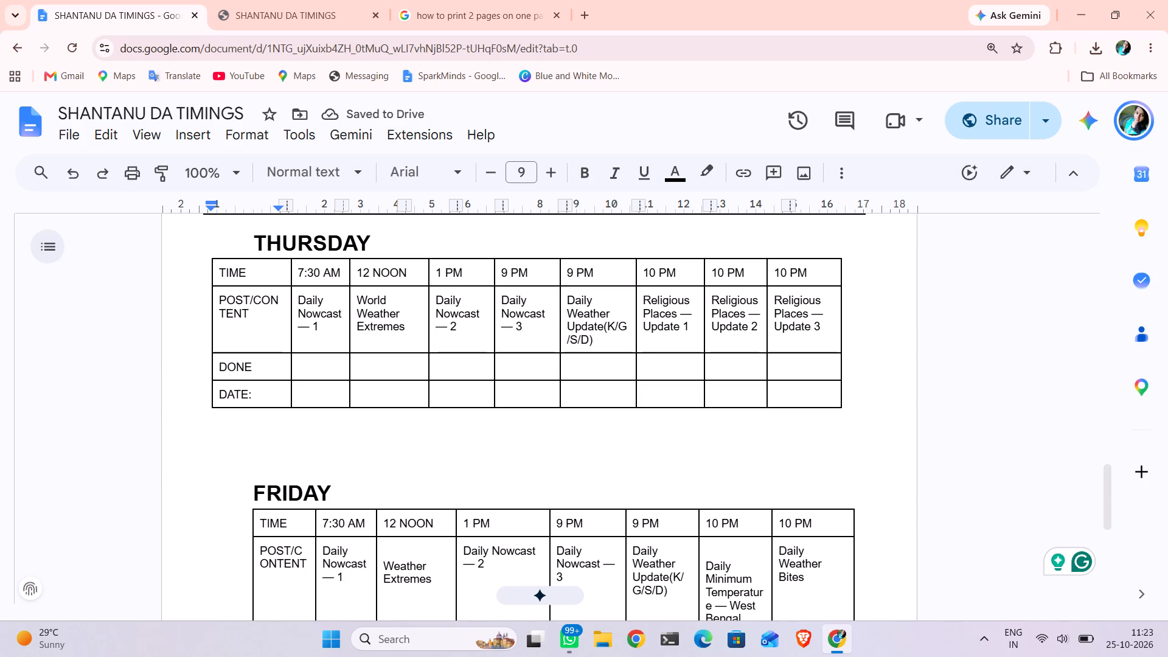
# Extend the Thursday table's right edge outward and shift the borders before the three 10 PM columns rightward to even out their widths.
pyautogui.moveTo(840, 305); pyautogui.dragTo(852, 308)
pyautogui.moveTo(852, 308); pyautogui.dragTo(858, 306)
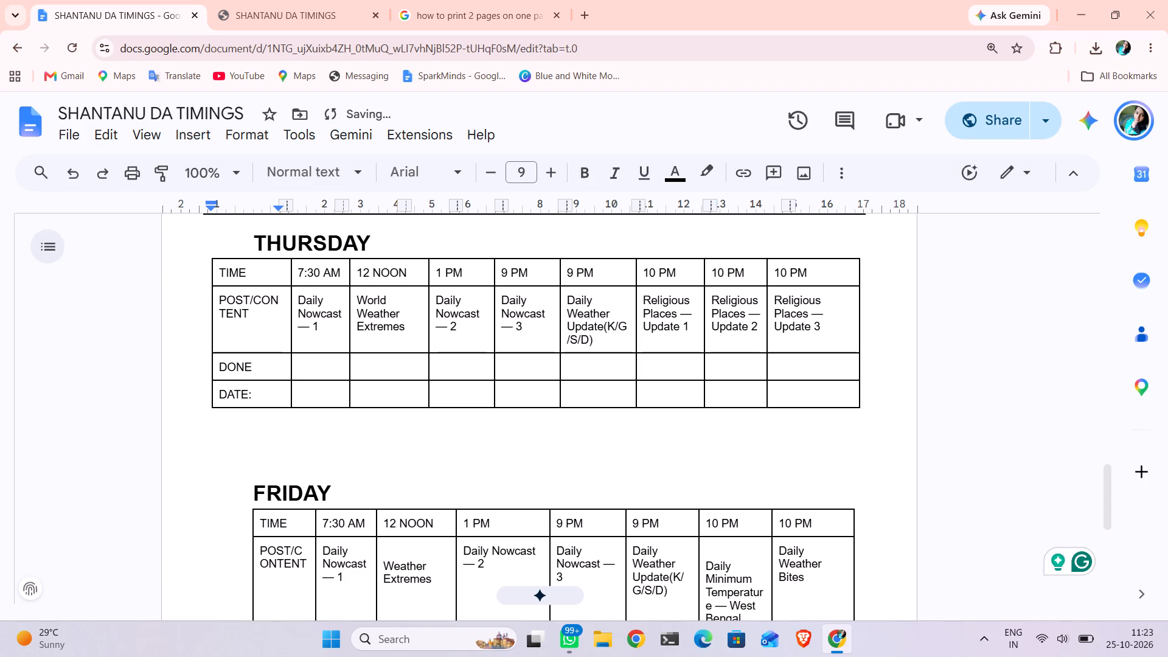
pyautogui.moveTo(766, 318); pyautogui.dragTo(779, 321)
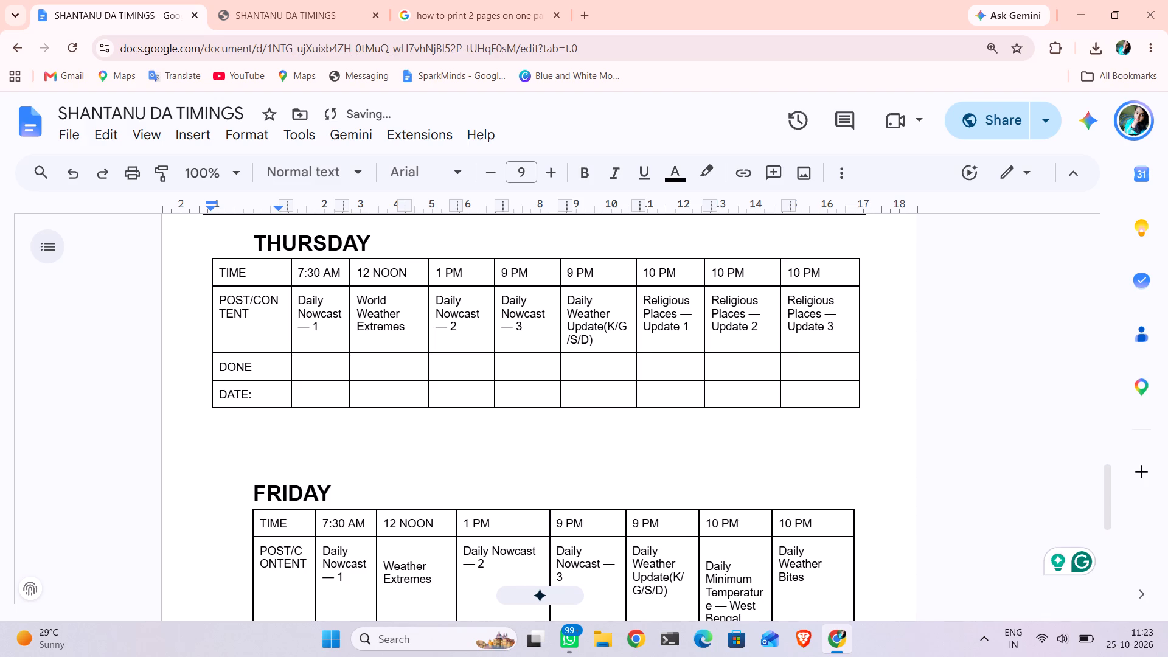
pyautogui.moveTo(705, 339); pyautogui.dragTo(711, 342)
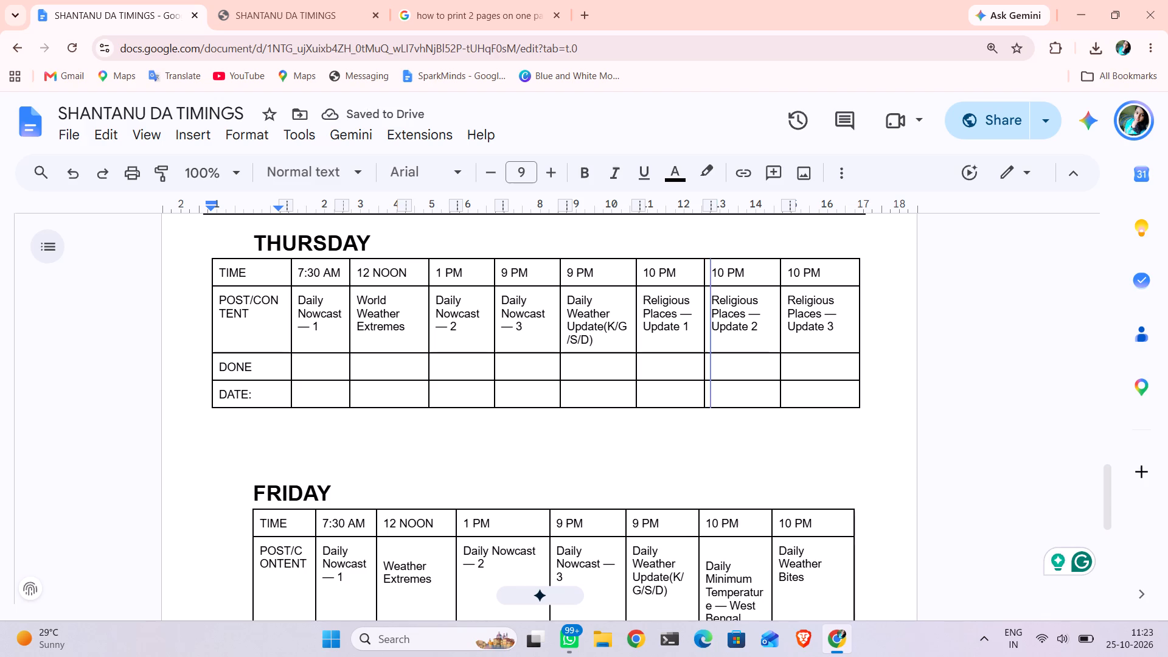
pyautogui.moveTo(711, 342); pyautogui.dragTo(711, 343)
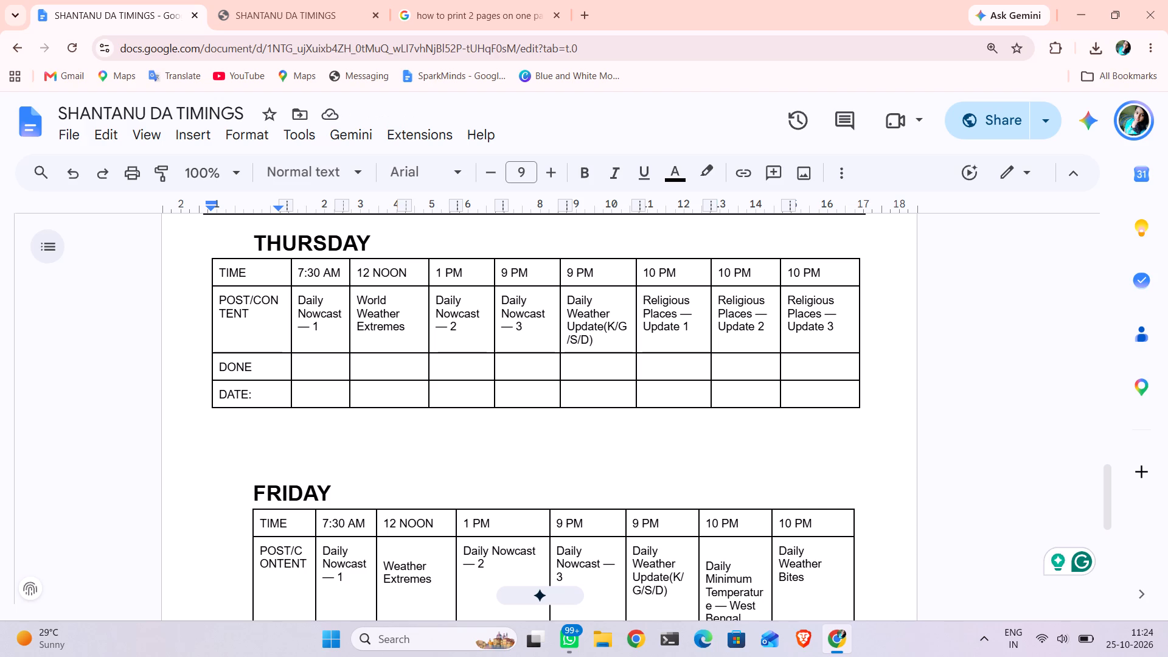
pyautogui.click(637, 333)
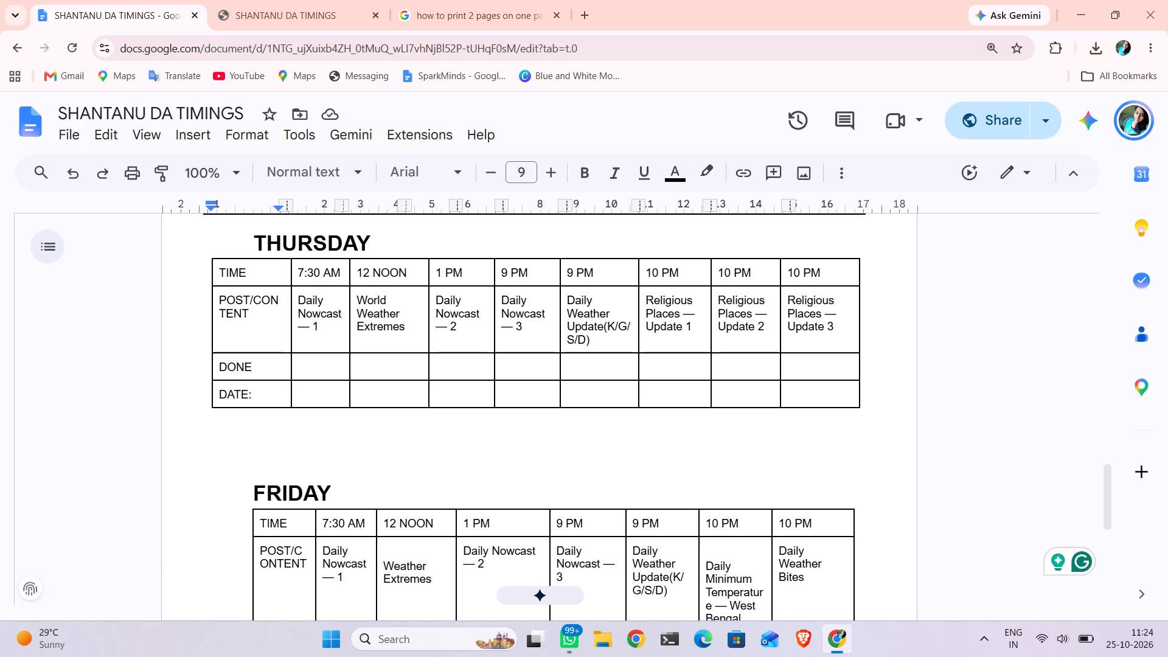
# Delete two blank lines between the Thursday table and the FRIDAY heading.
pyautogui.scroll(2, 639, 356)
pyautogui.scroll(-3, 637, 370)
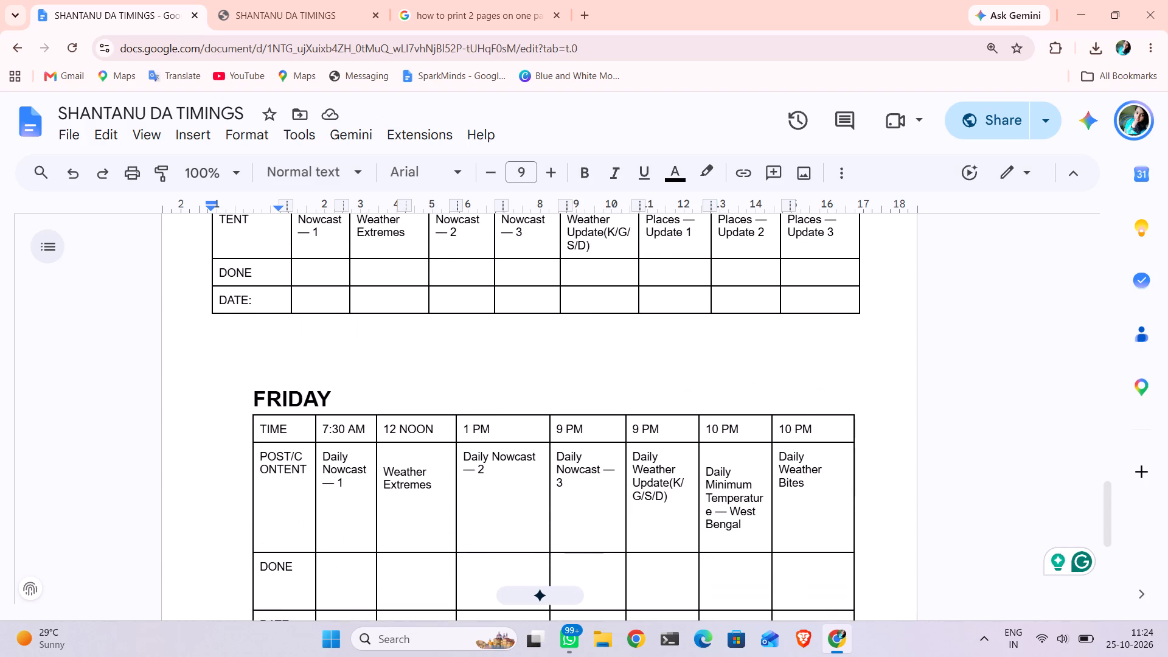
pyautogui.scroll(-1, 637, 370)
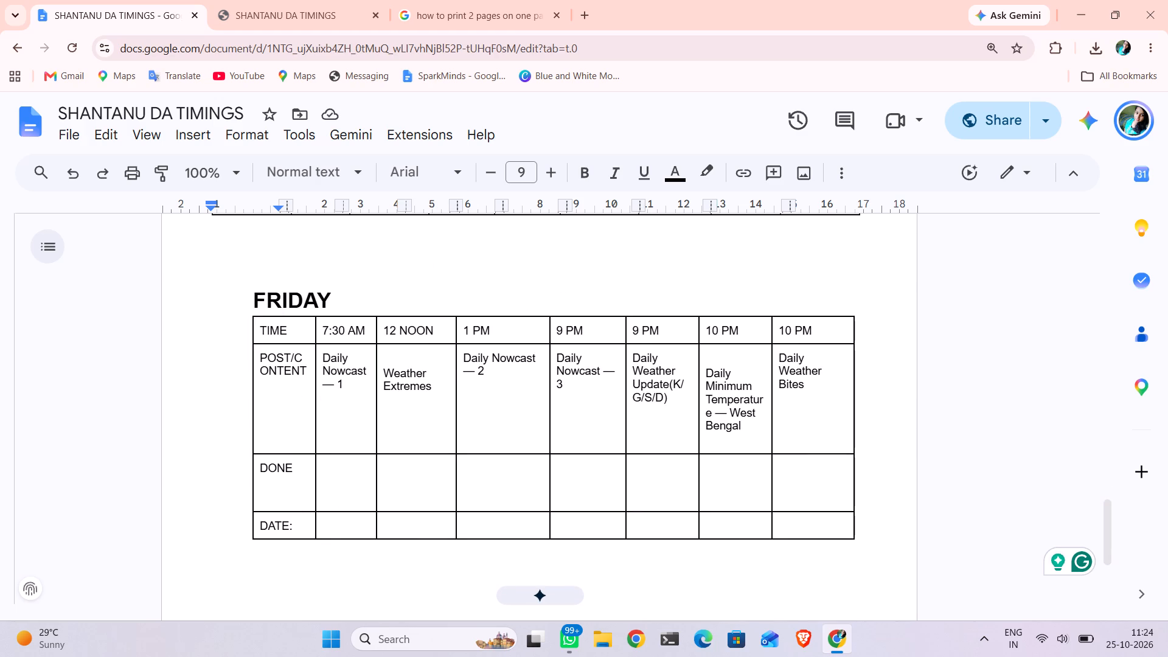
pyautogui.click(280, 258)
pyautogui.press('BackSpace')
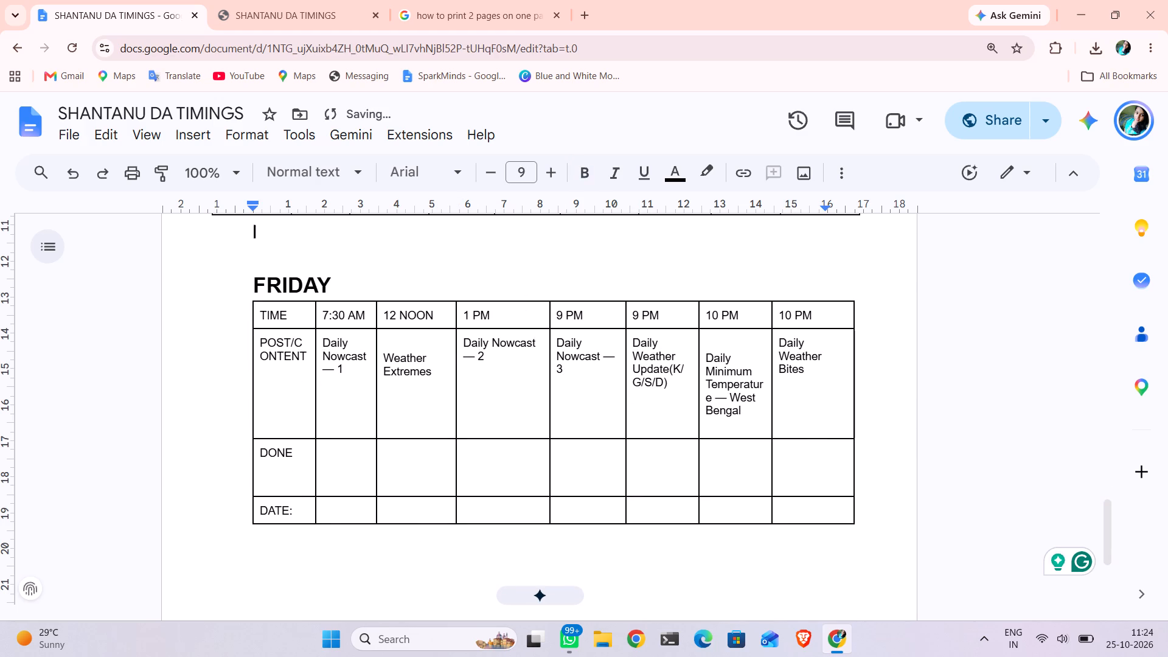
pyautogui.press('Down')
pyautogui.press('BackSpace')
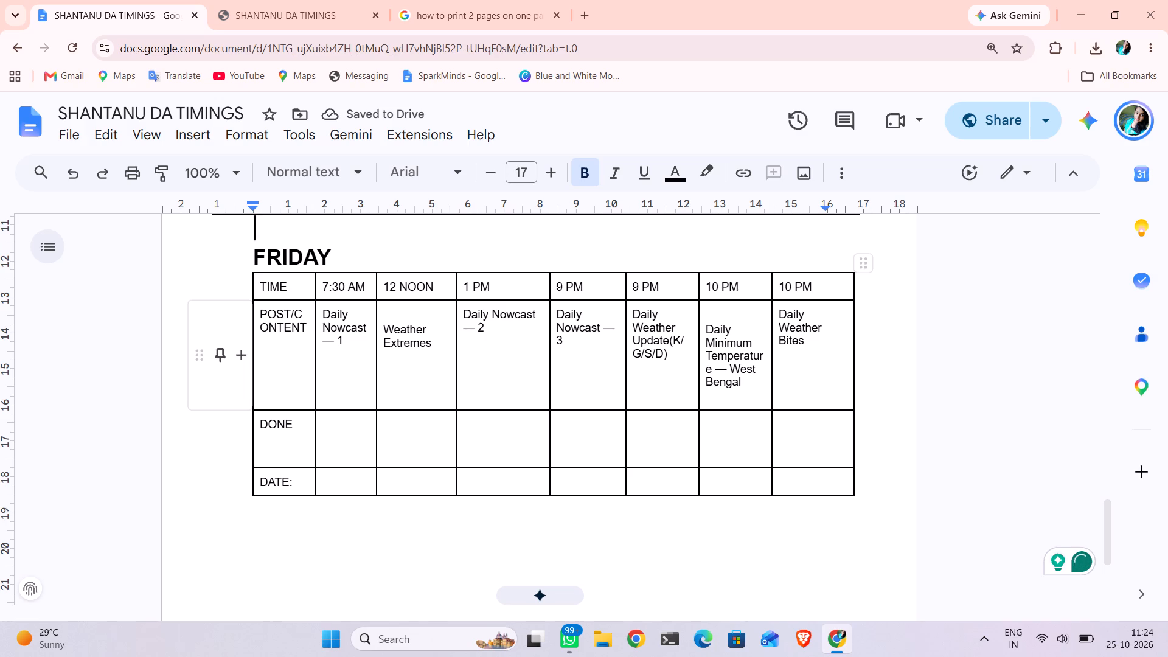
# Extend the Friday table's left edge outward to nearly match the Thursday table, widening its first column.
pyautogui.moveTo(257, 365); pyautogui.dragTo(218, 364)
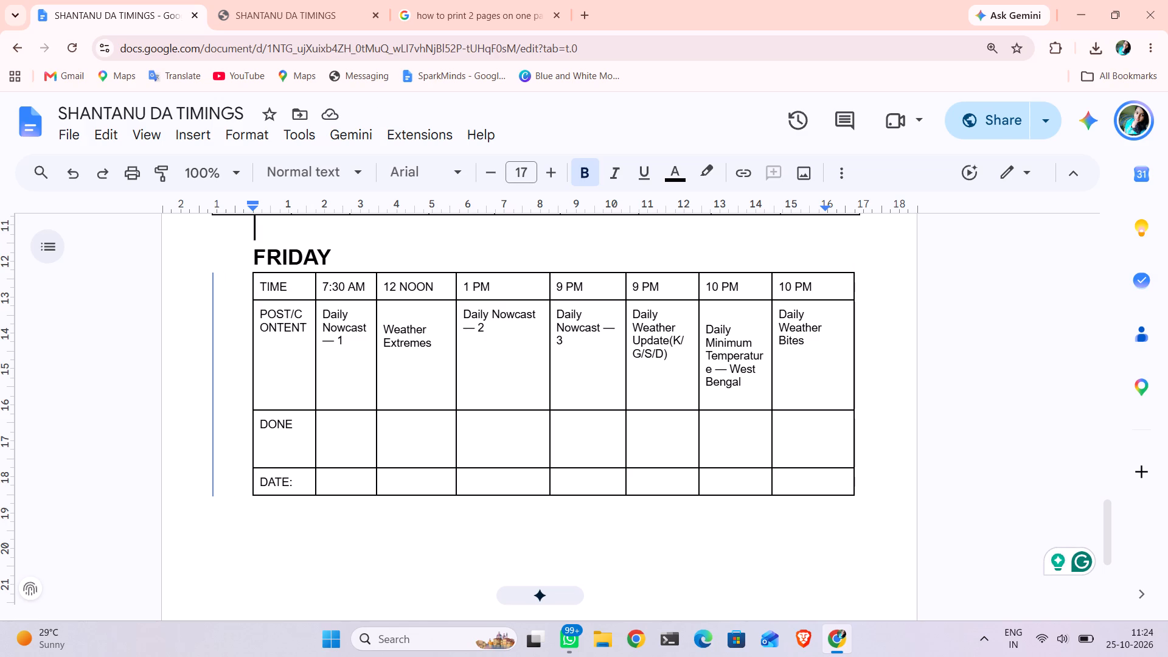
pyautogui.moveTo(218, 364); pyautogui.dragTo(221, 365)
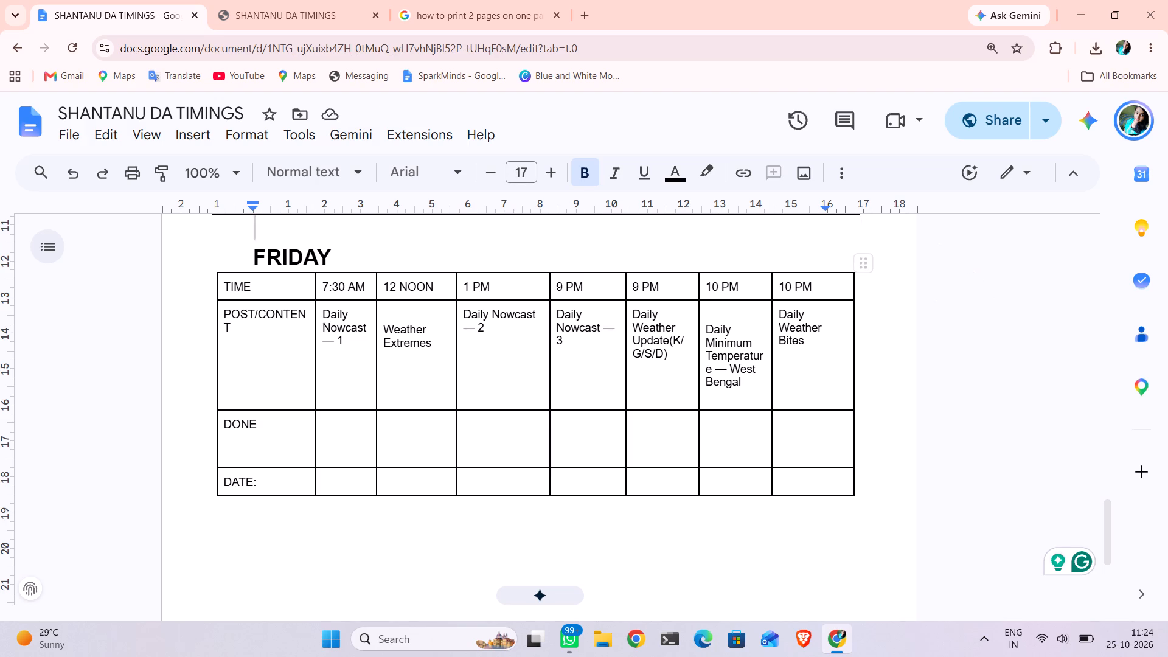
# Clear the formatting at the Daily Minimum Temperature text in the Friday table's first 10 PM column.
pyautogui.click(733, 358)
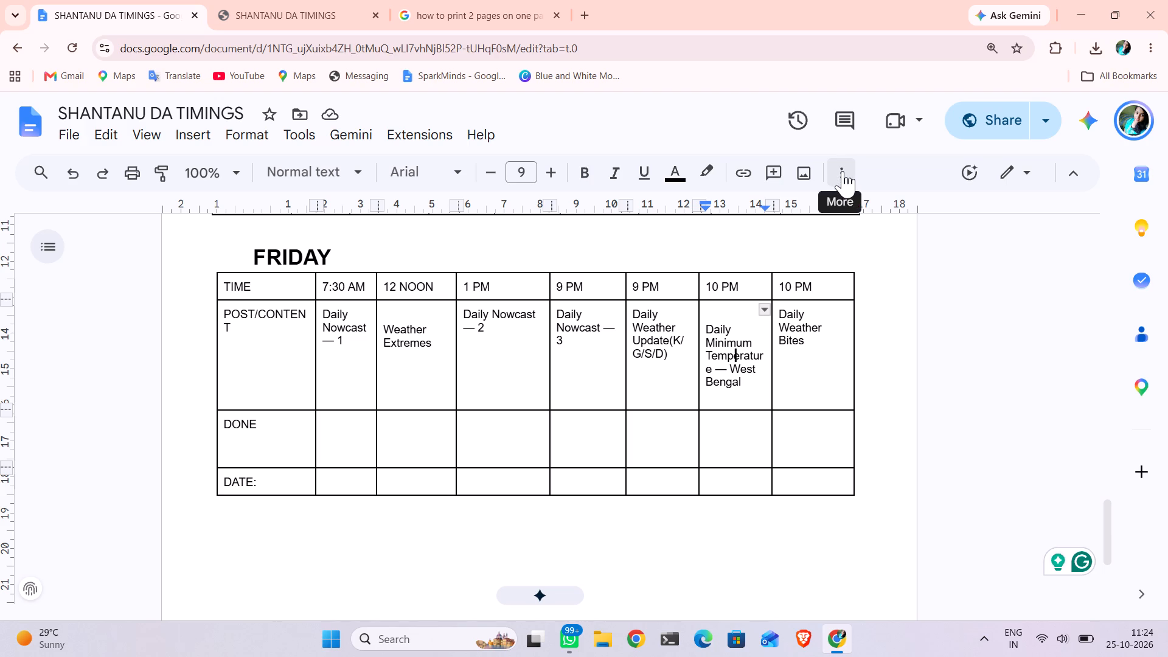
pyautogui.click(843, 171)
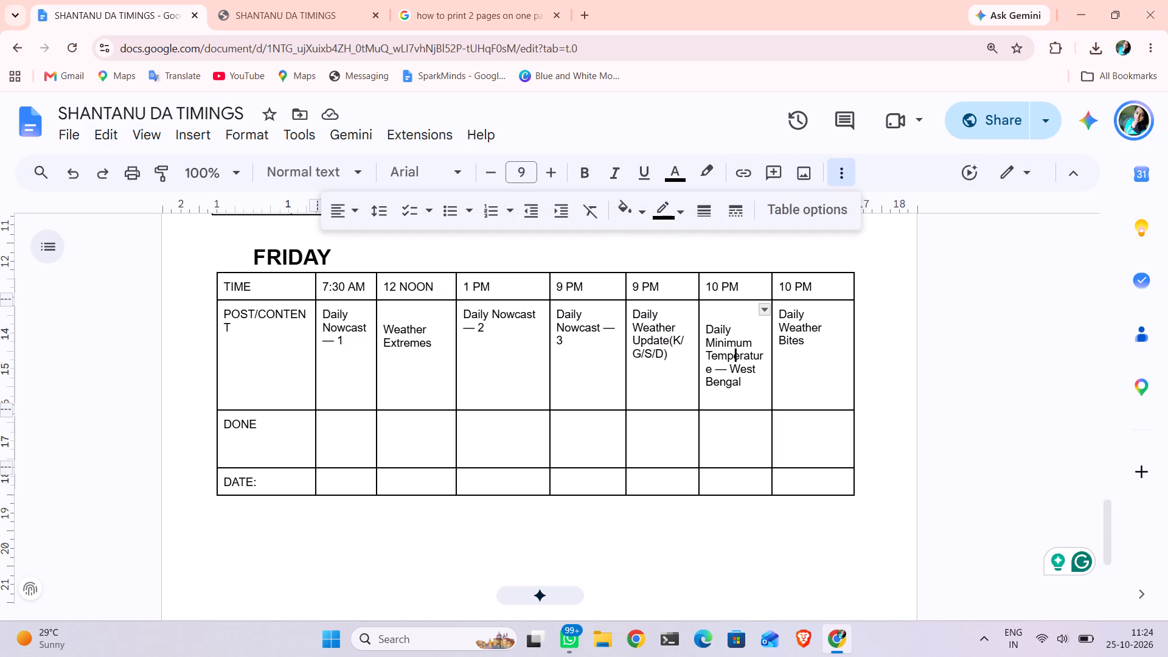
pyautogui.click(583, 223)
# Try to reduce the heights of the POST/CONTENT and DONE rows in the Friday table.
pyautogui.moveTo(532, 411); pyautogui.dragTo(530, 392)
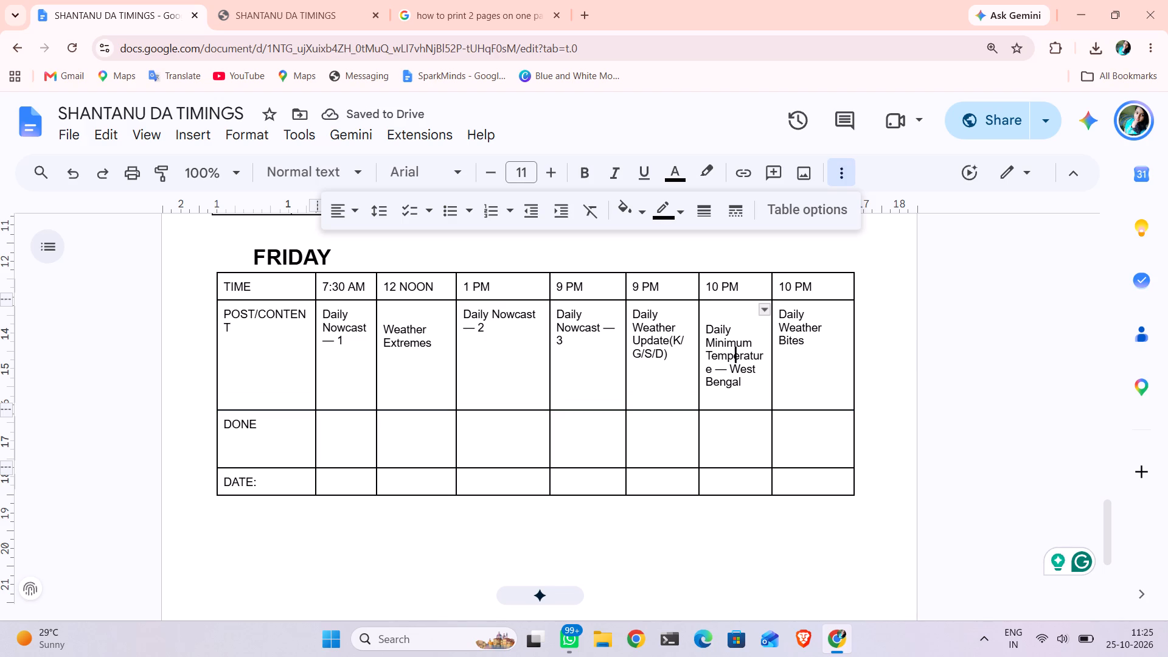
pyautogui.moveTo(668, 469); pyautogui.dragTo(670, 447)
# Download the timetable document as a PDF and open the downloaded file.
pyautogui.scroll(-1, 670, 447)
pyautogui.scroll(4, 670, 447)
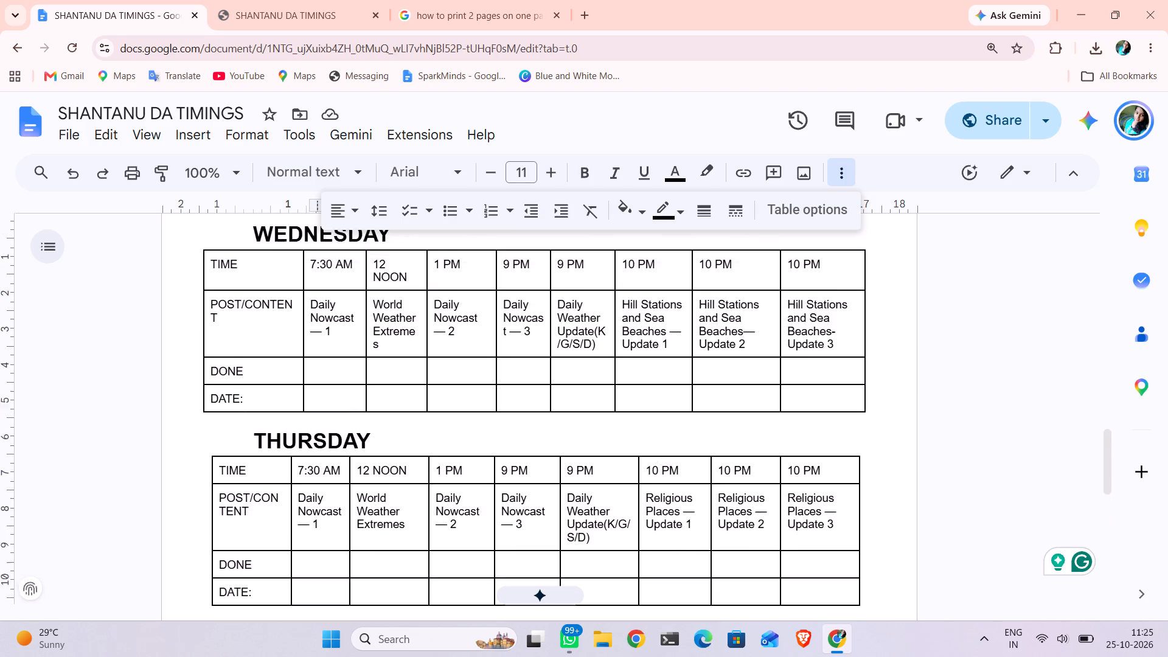
pyautogui.scroll(1, 670, 447)
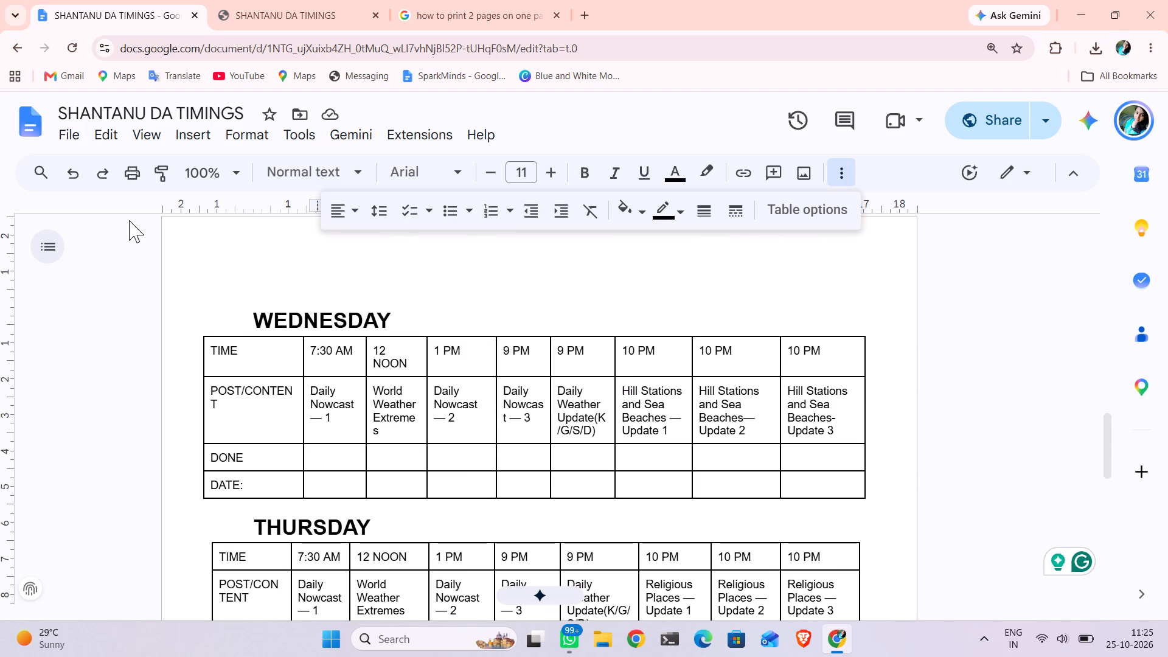
pyautogui.click(66, 135)
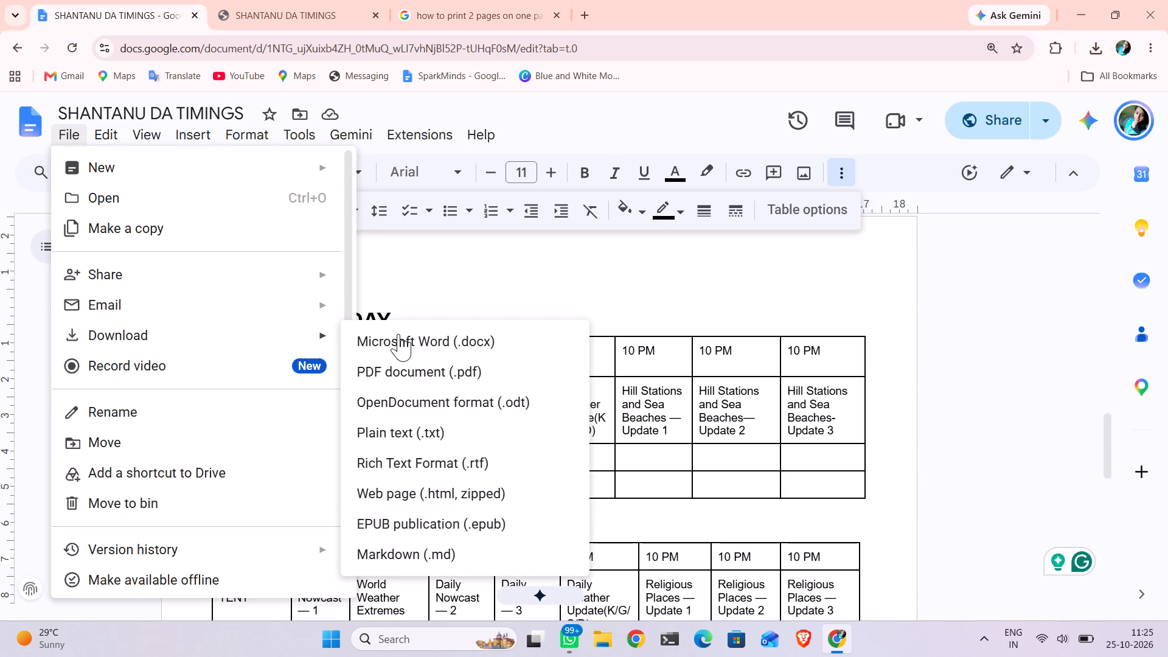
pyautogui.click(400, 373)
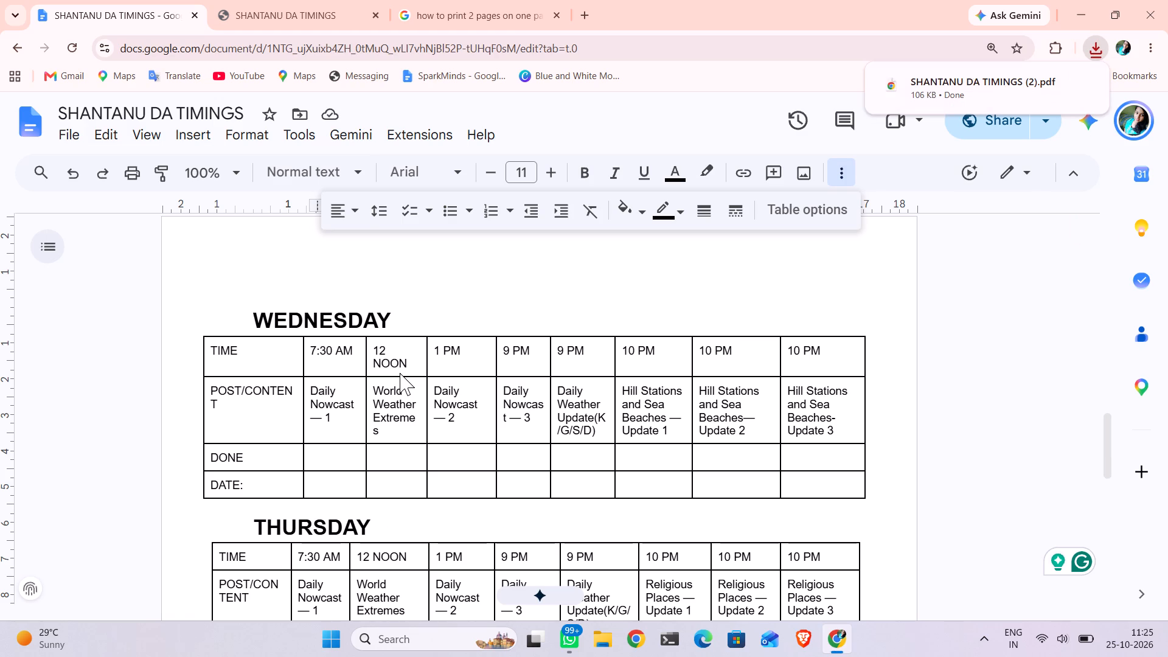
pyautogui.click(1006, 103)
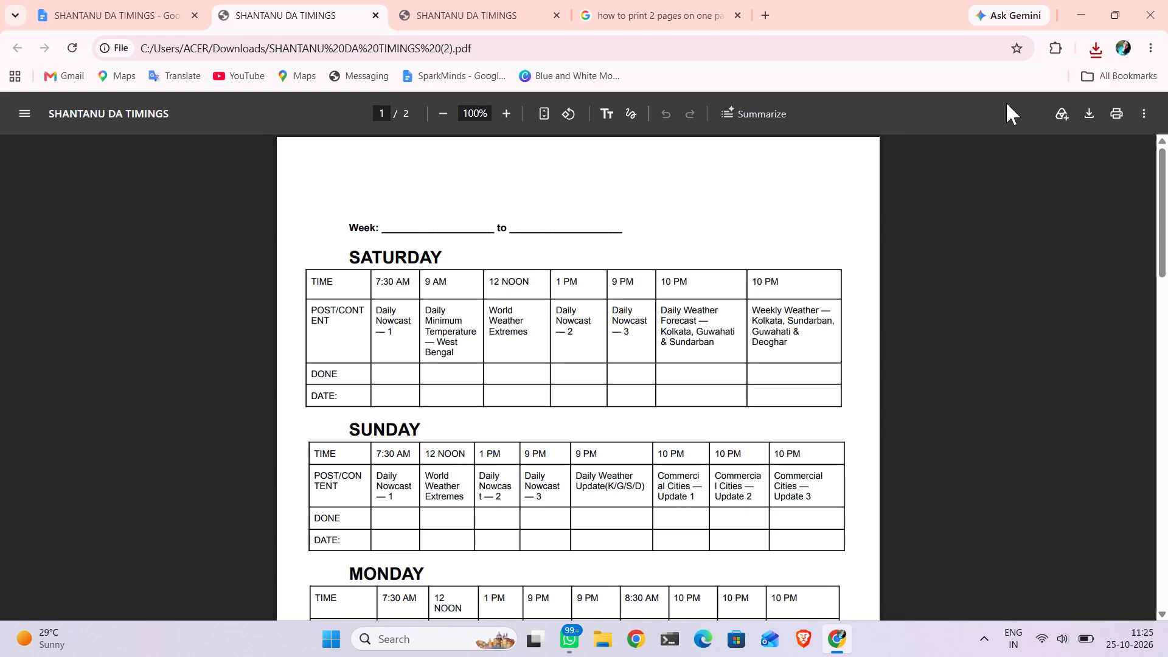
# Print the downloaded SHANTANU DA TIMINGS PDF with 2 pages per sheet.
pyautogui.scroll(-6, 834, 310)
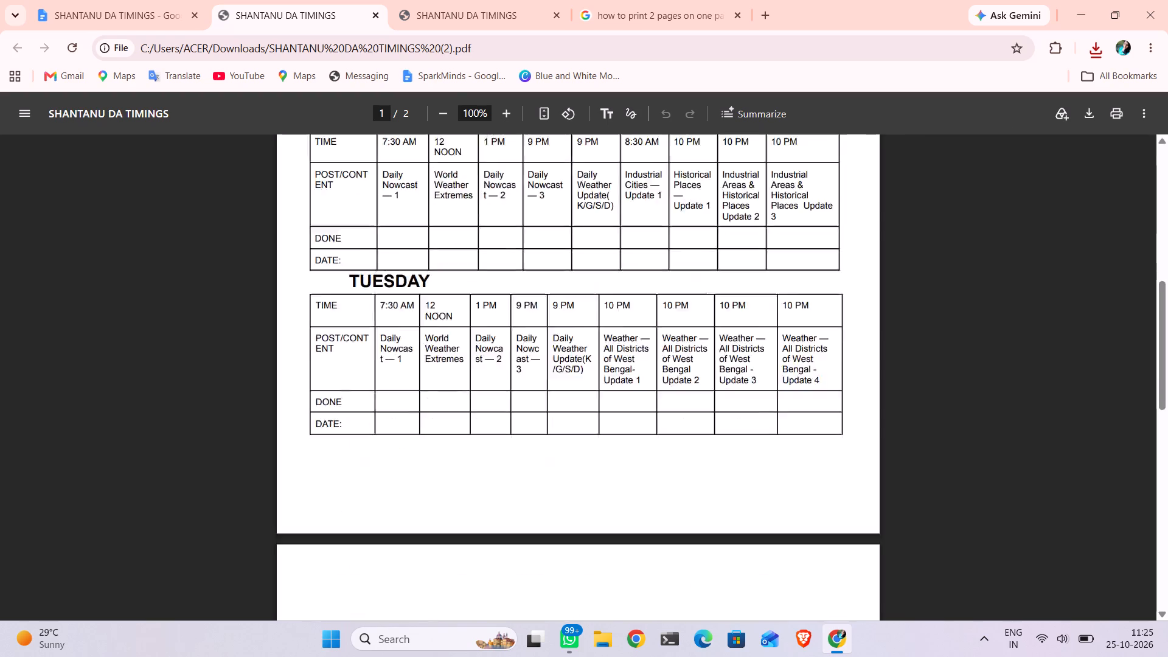
pyautogui.scroll(-4, 834, 310)
pyautogui.scroll(6, 834, 310)
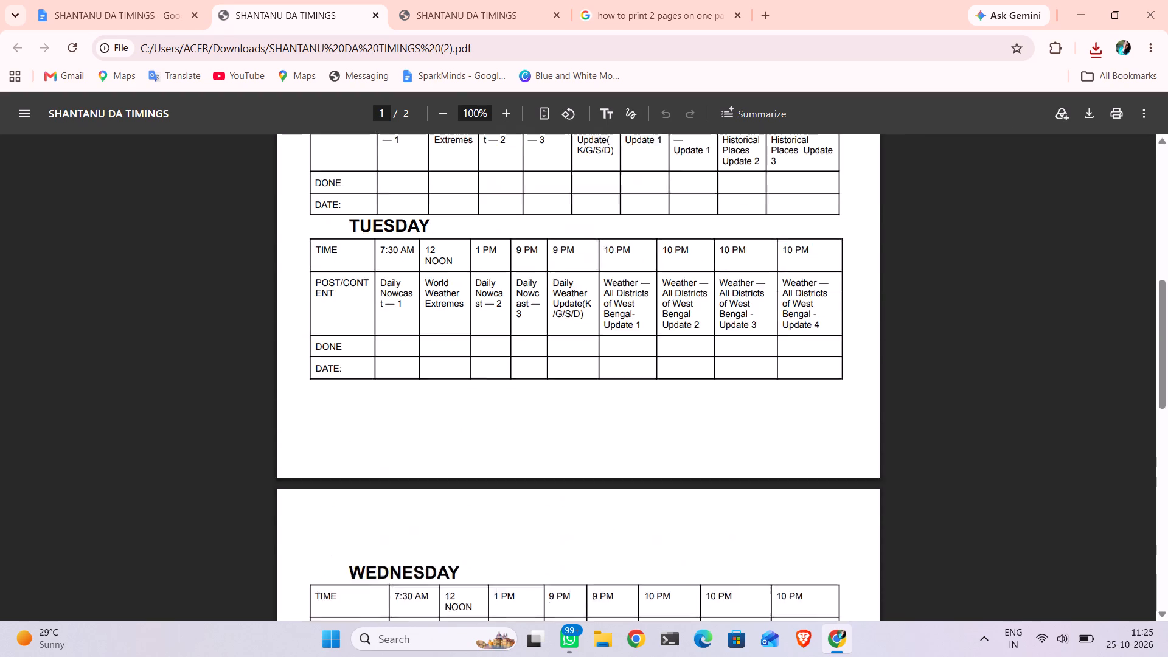
pyautogui.hotkey('ctrl', 'p')
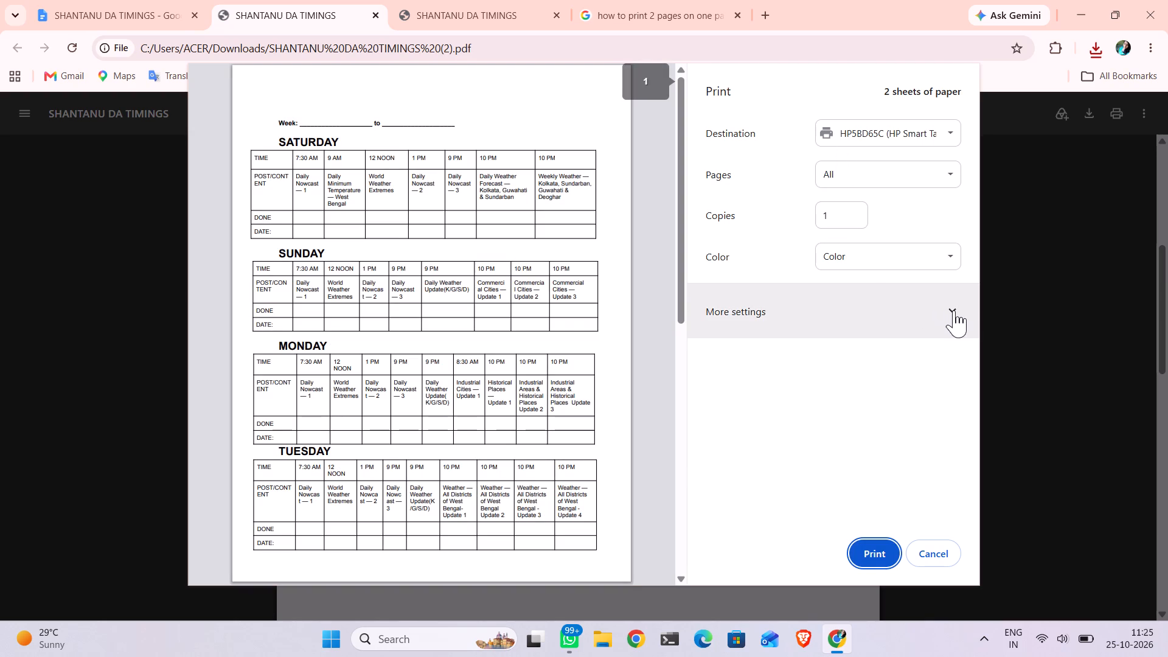
pyautogui.click(954, 311)
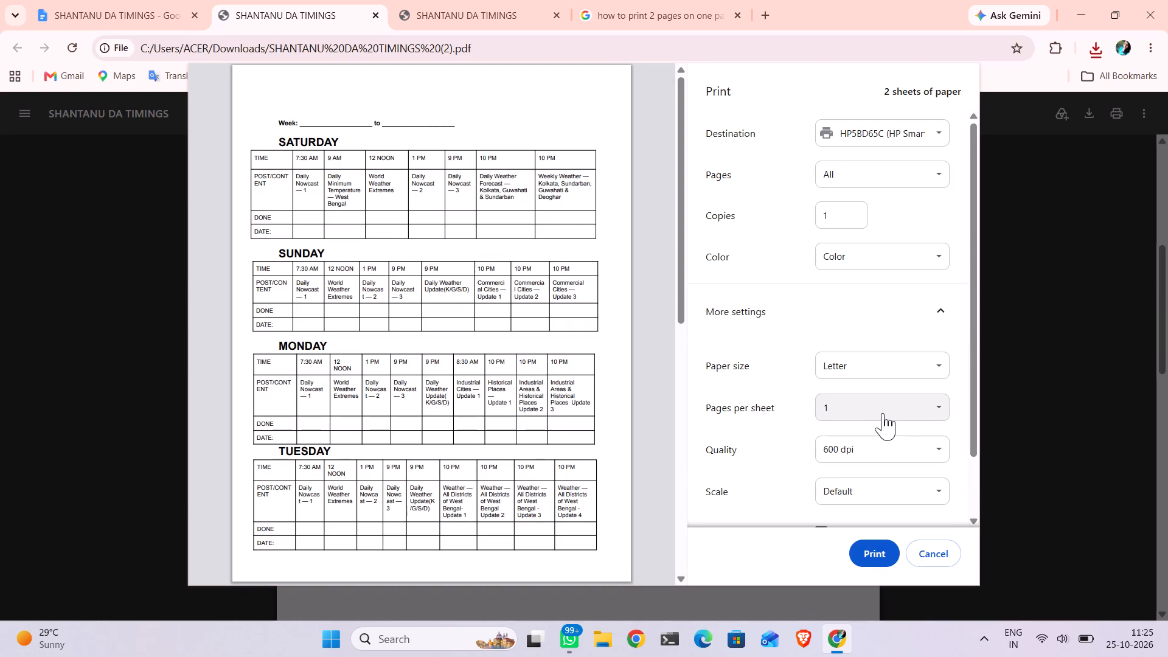
pyautogui.click(883, 413)
pyautogui.click(877, 451)
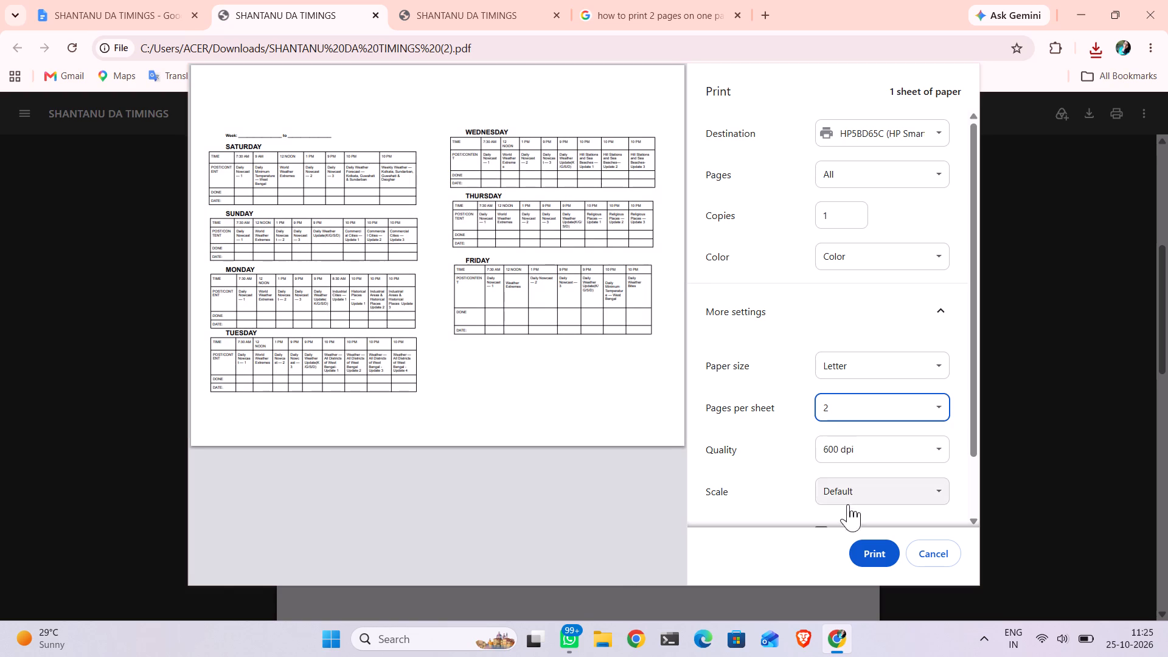
pyautogui.click(872, 559)
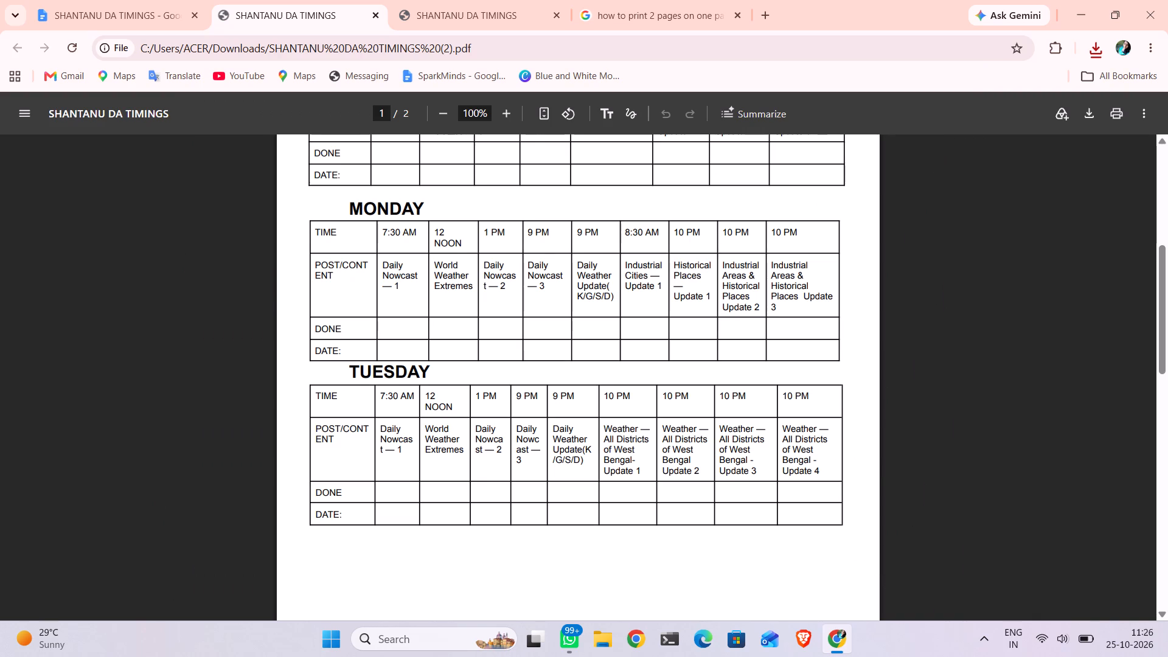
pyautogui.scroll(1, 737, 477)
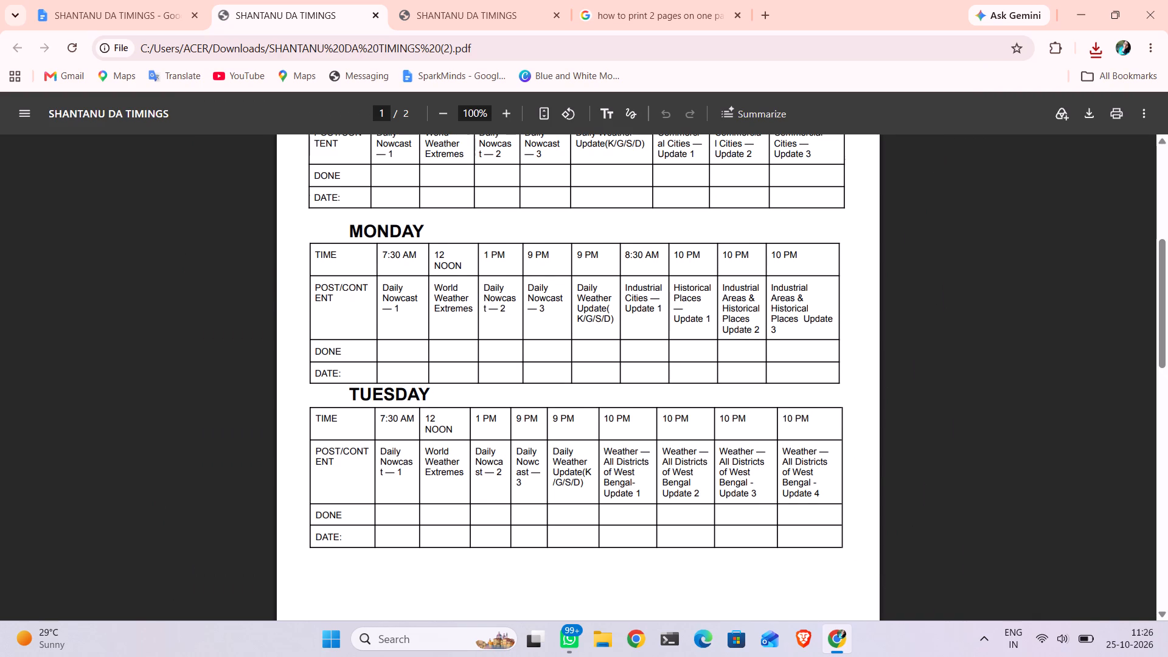